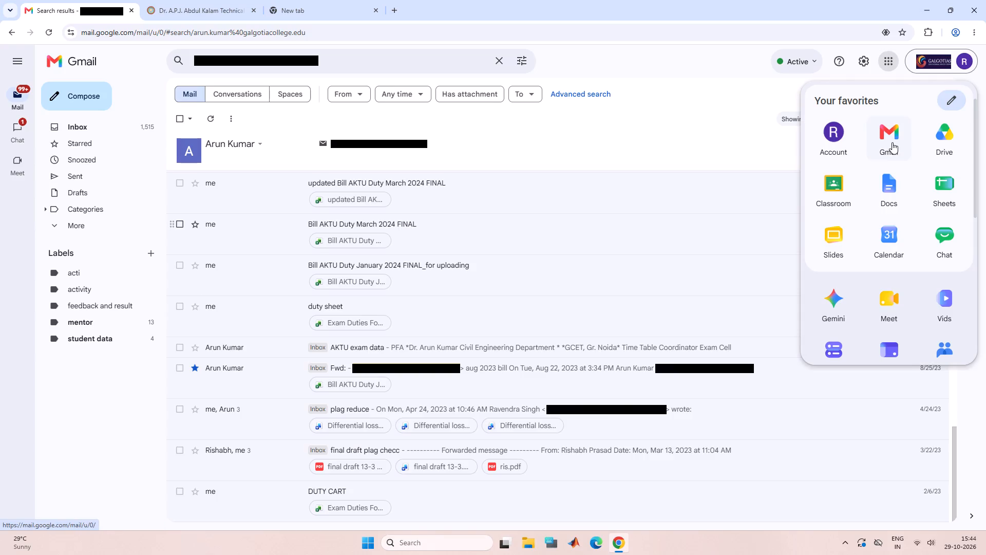
pyautogui.click(934, 142)
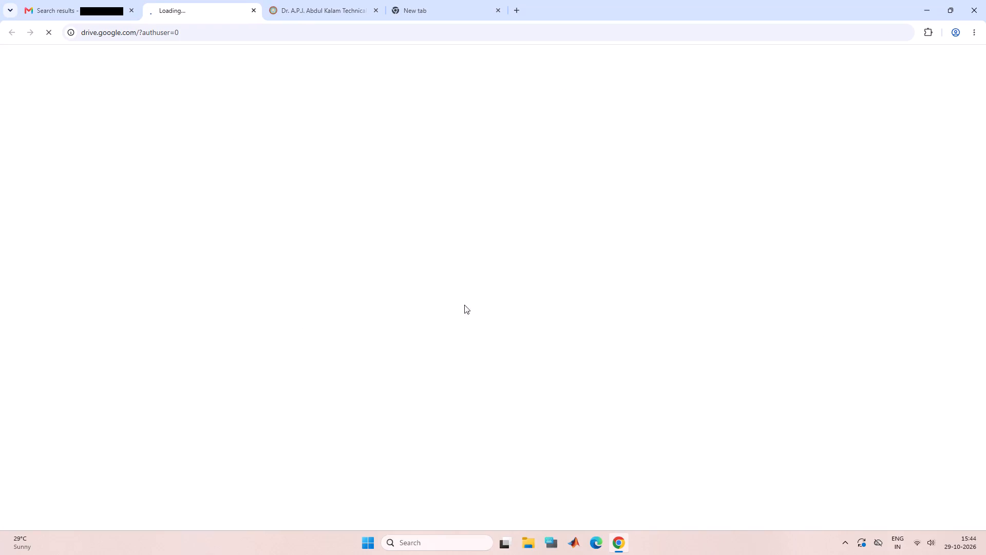
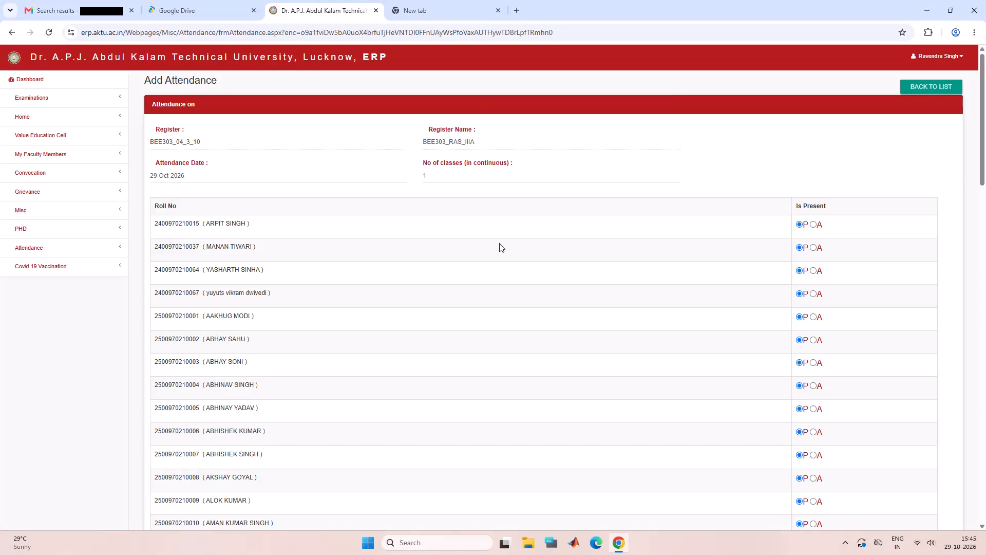
# Return to the Gmail search results showing the colleague's correspondence.
pyautogui.click(461, 0)
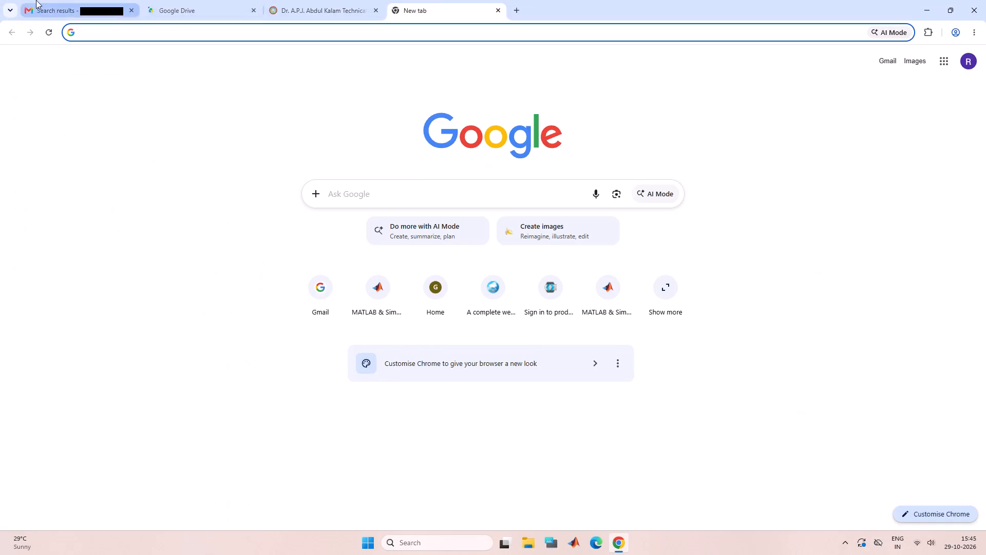
pyautogui.click(36, 0)
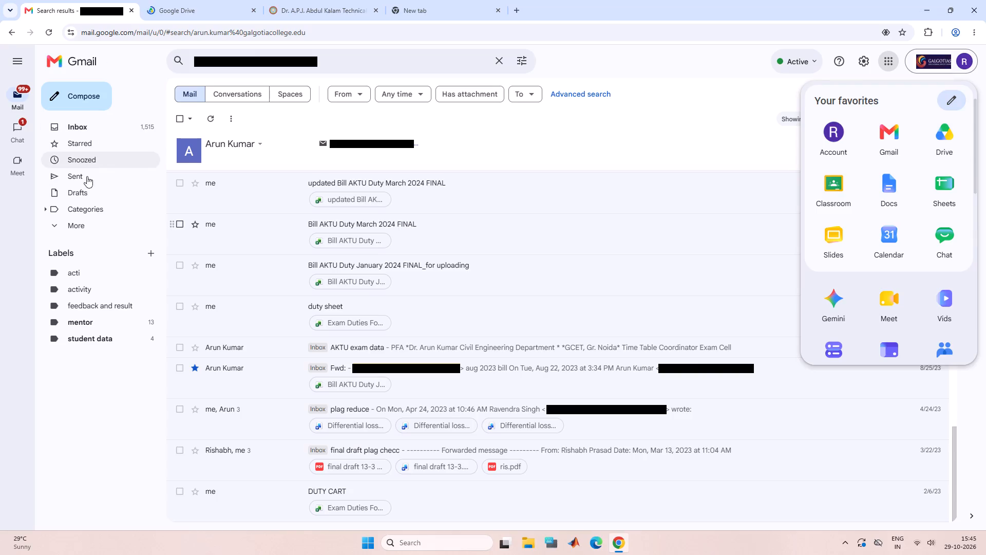
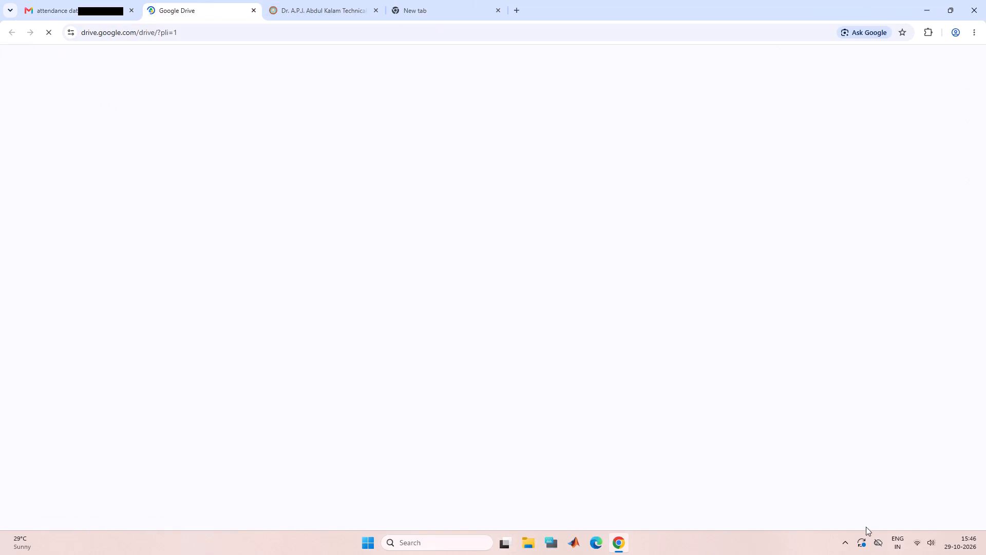
# Check the computer's Wi-Fi connection while Google Drive loads.
pyautogui.click(917, 544)
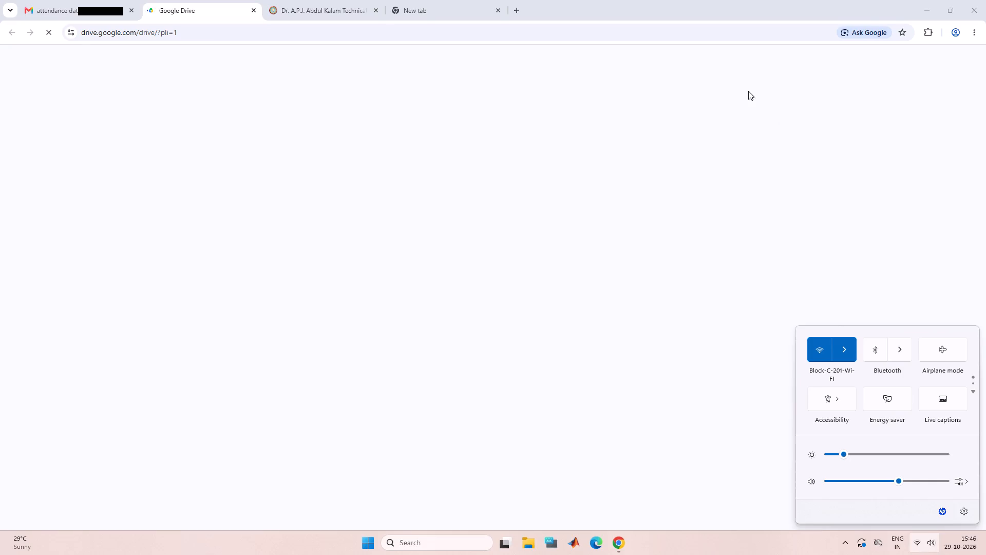
# Enter a web search for "galgotias university" in the empty browser tab.
pyautogui.click(422, 0)
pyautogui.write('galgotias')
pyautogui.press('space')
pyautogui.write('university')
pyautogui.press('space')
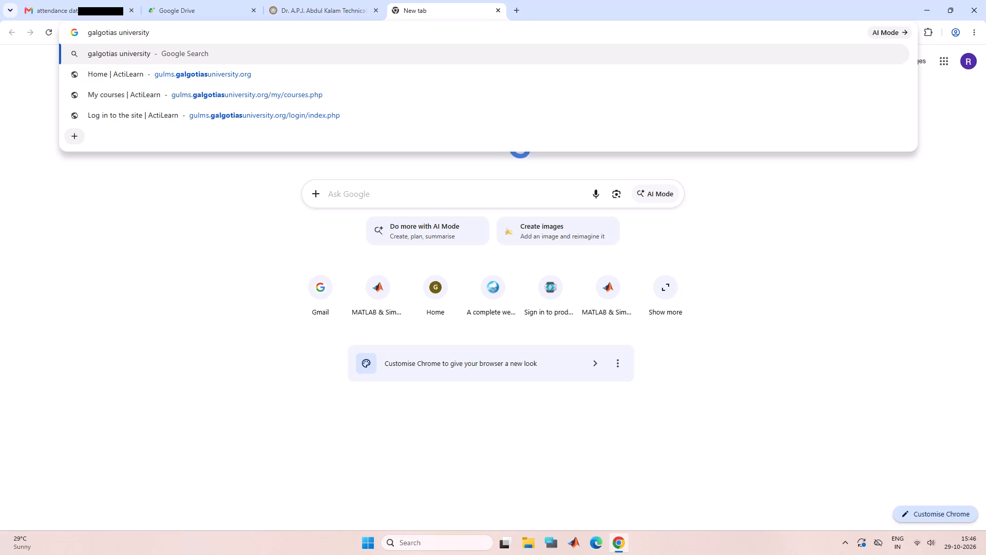
# Complete the web search query as "galgotias university academic calender" and run the search.
pyautogui.write('academic calender')
pyautogui.press('Return')
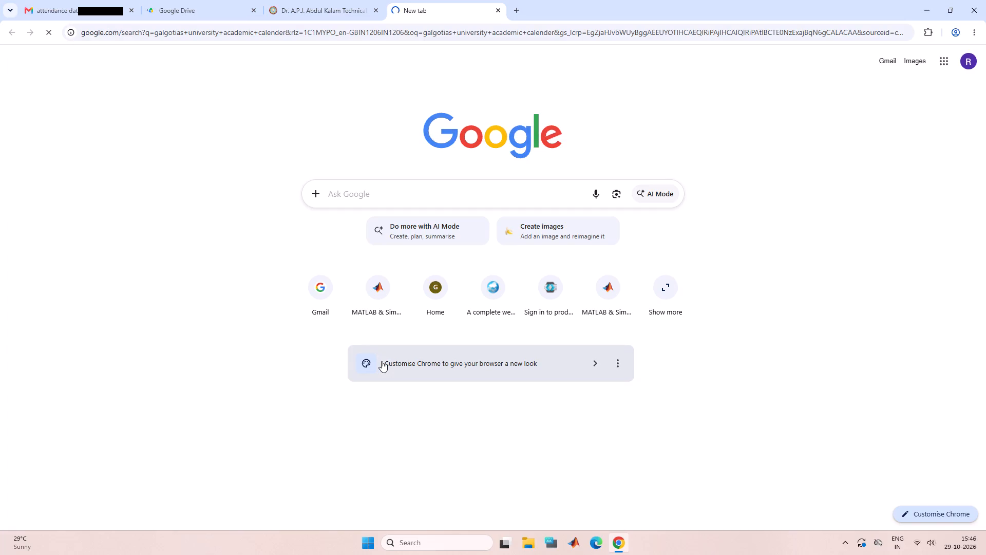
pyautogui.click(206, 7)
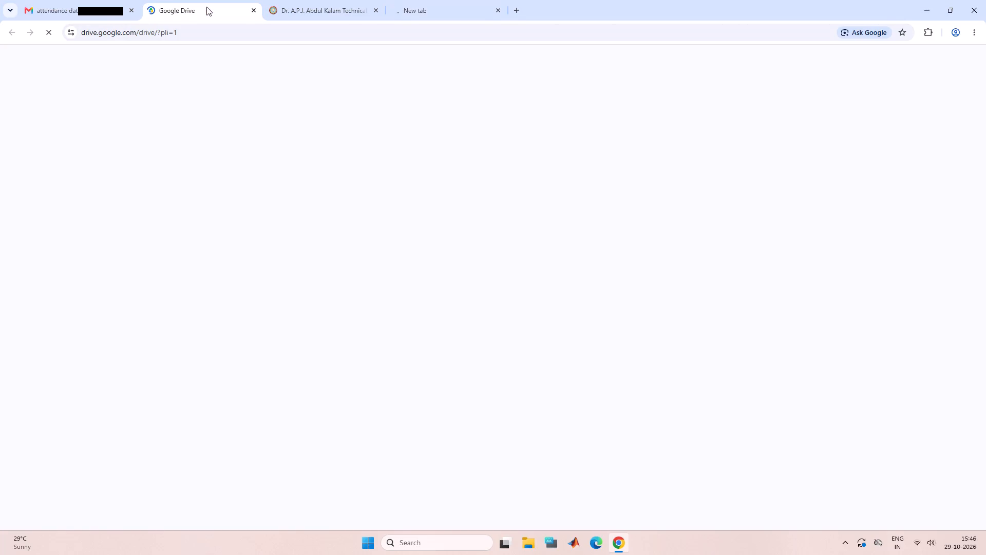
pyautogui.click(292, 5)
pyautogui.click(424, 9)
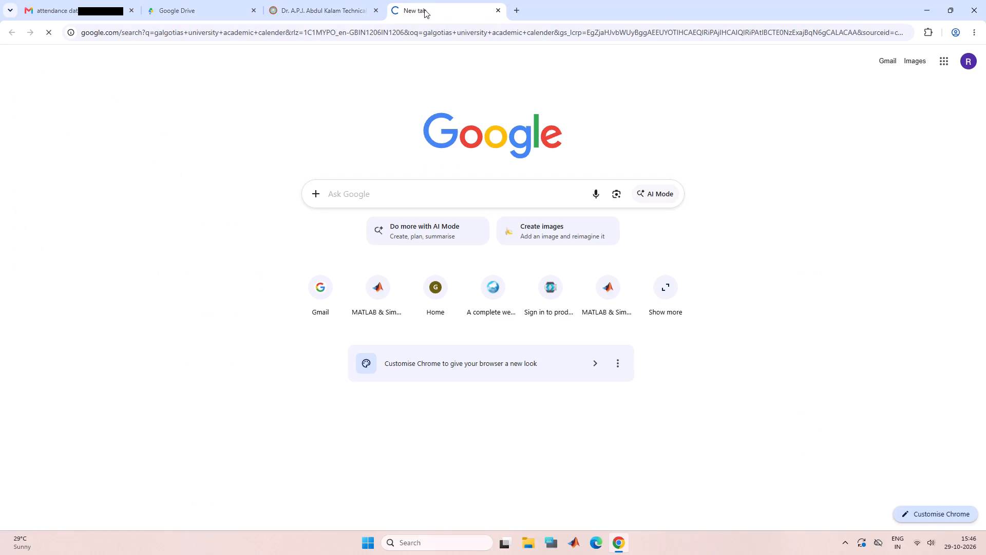
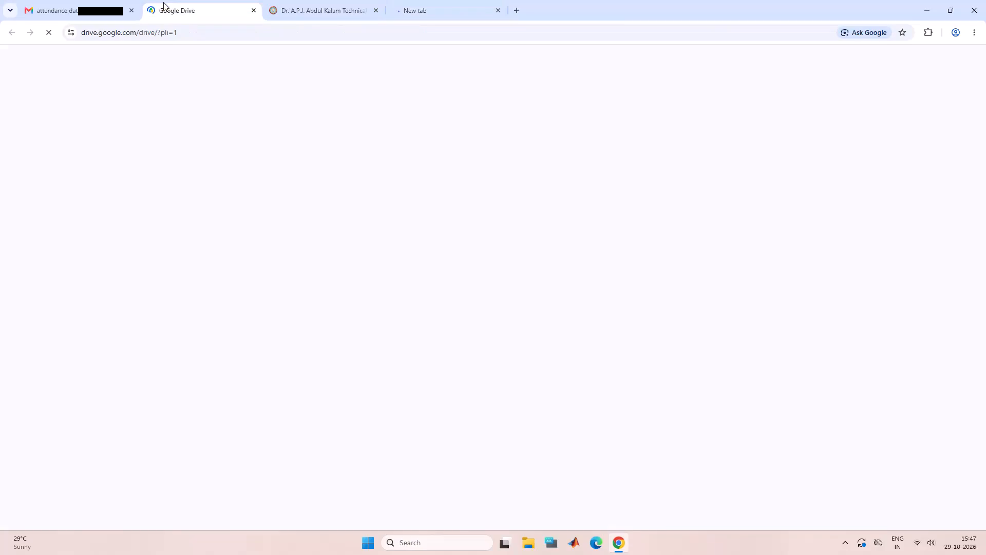
# Switch to the open Dr. A.P.J. Abdul Kalam Technical University ERP page for adding attendance.
pyautogui.click(372, 0)
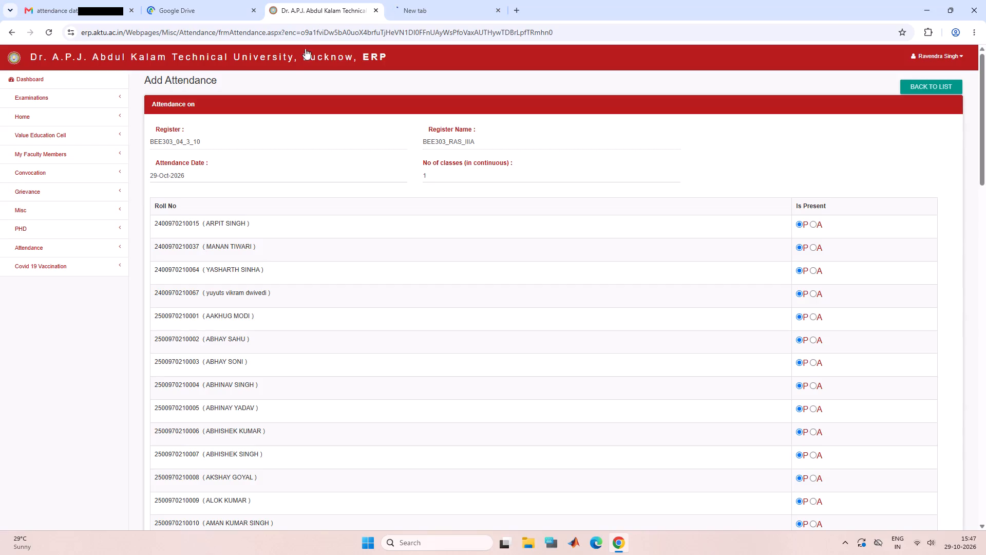
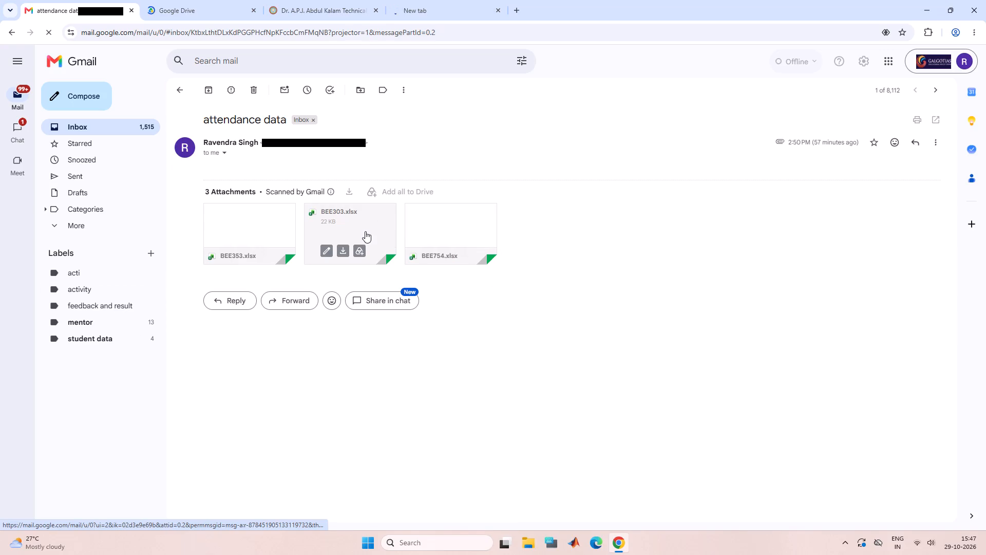
# Open the BEE303.xlsx attachment of the "attendance data" email for viewing.
pyautogui.click(366, 219)
pyautogui.tripleClick(366, 226)
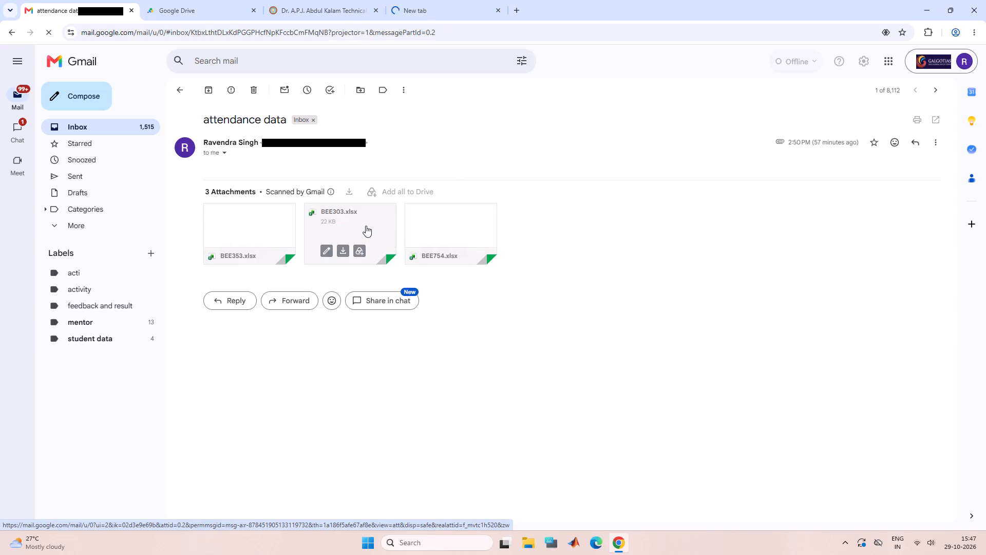
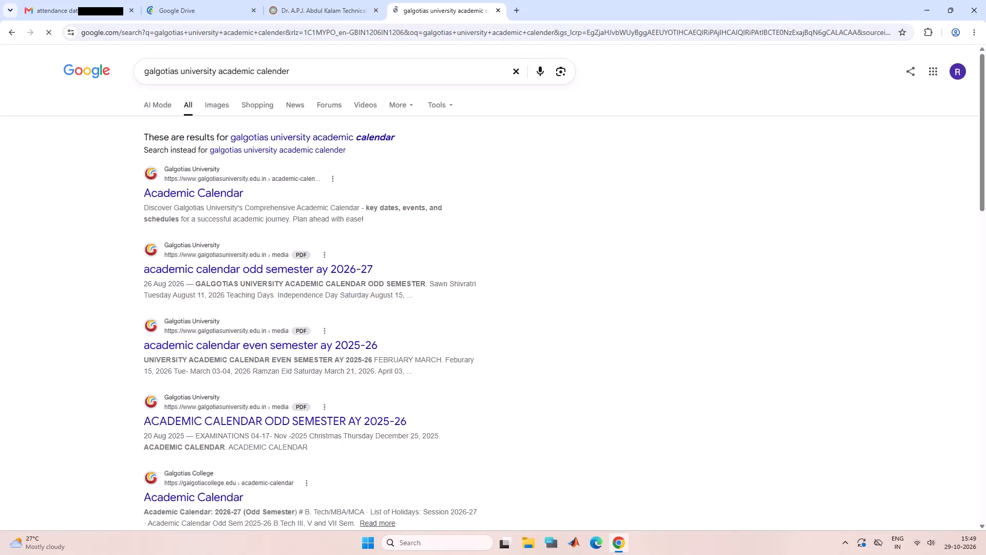
# Open Galgotias University's Academic Calendar page from the web search results.
pyautogui.click(230, 199)
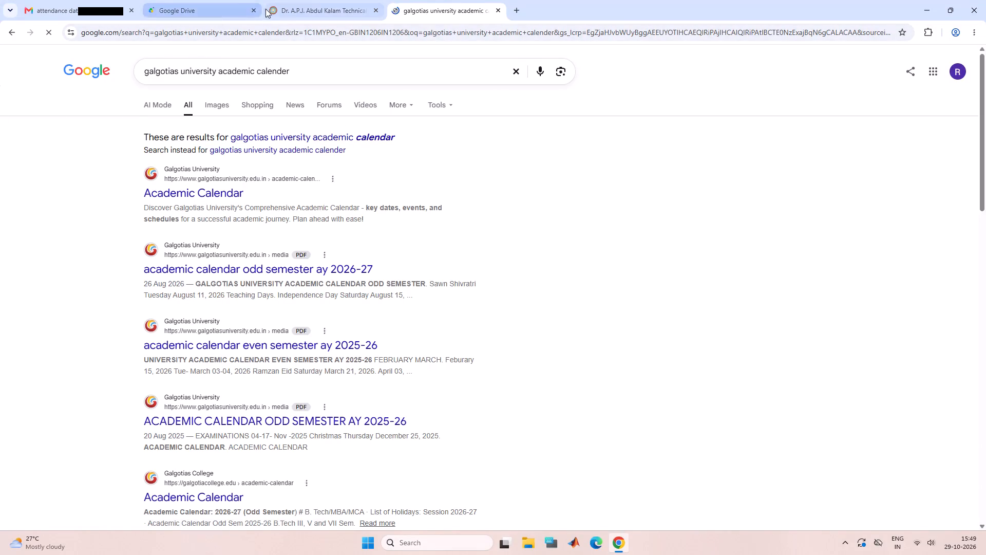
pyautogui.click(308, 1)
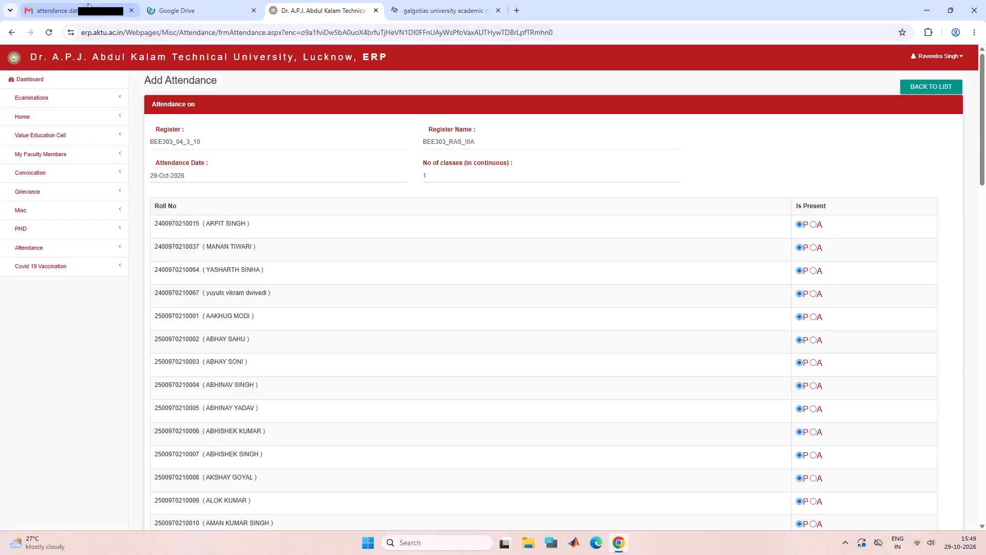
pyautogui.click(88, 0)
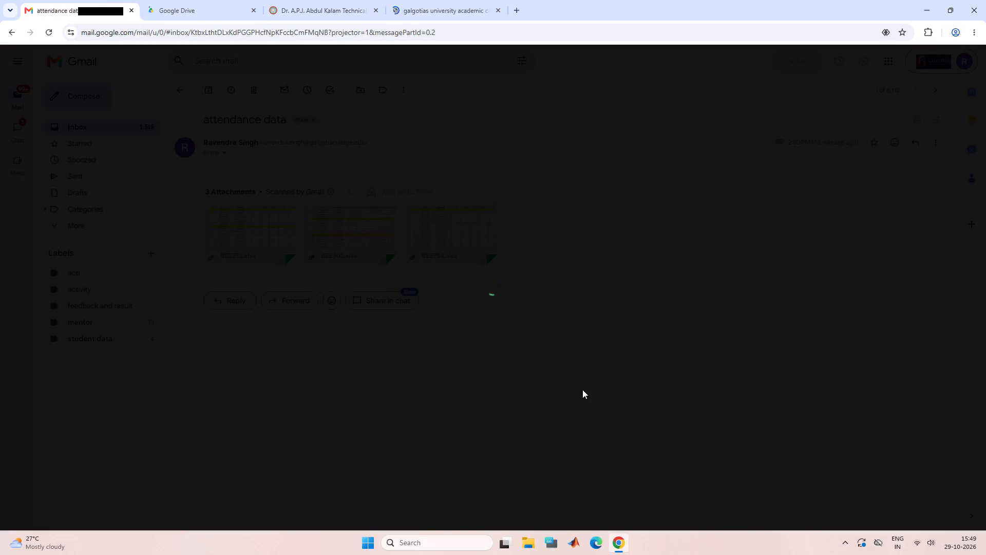
# Switch to Google Drive and search it for ".py".
pyautogui.click(183, 14)
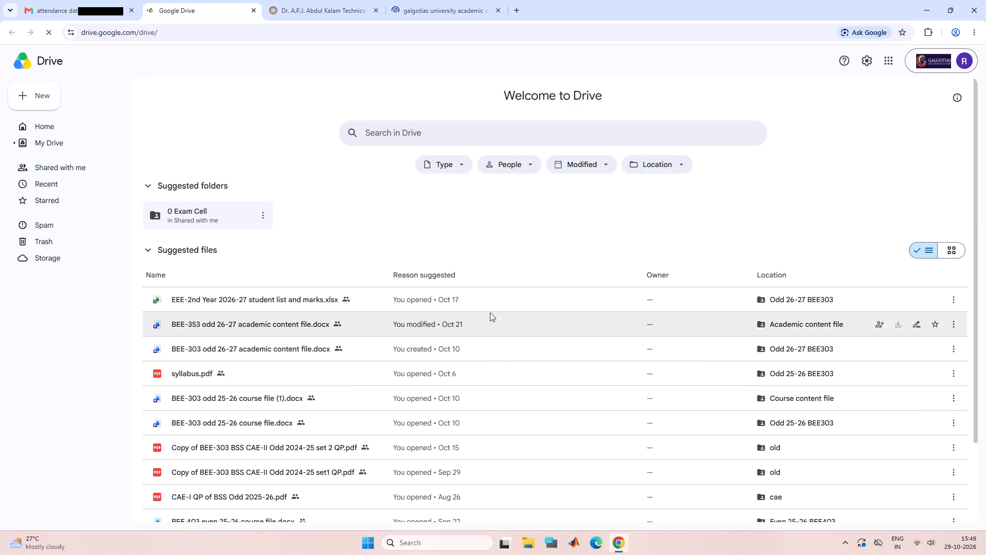
pyautogui.click(416, 124)
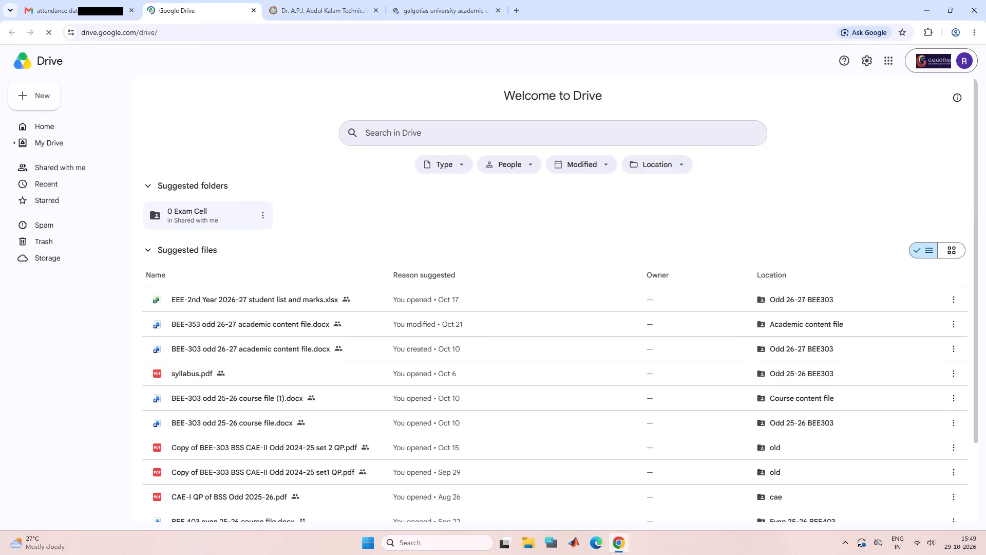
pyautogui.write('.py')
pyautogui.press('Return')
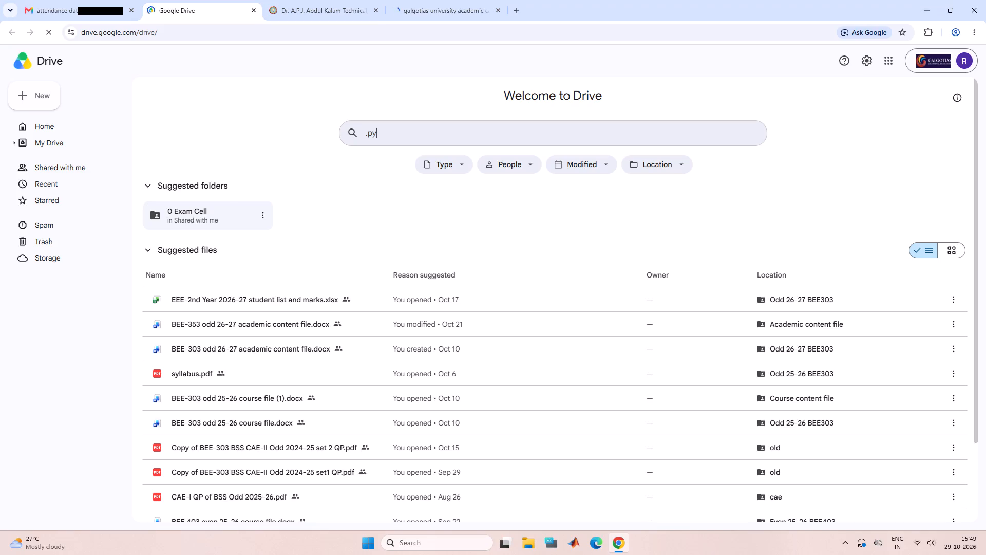
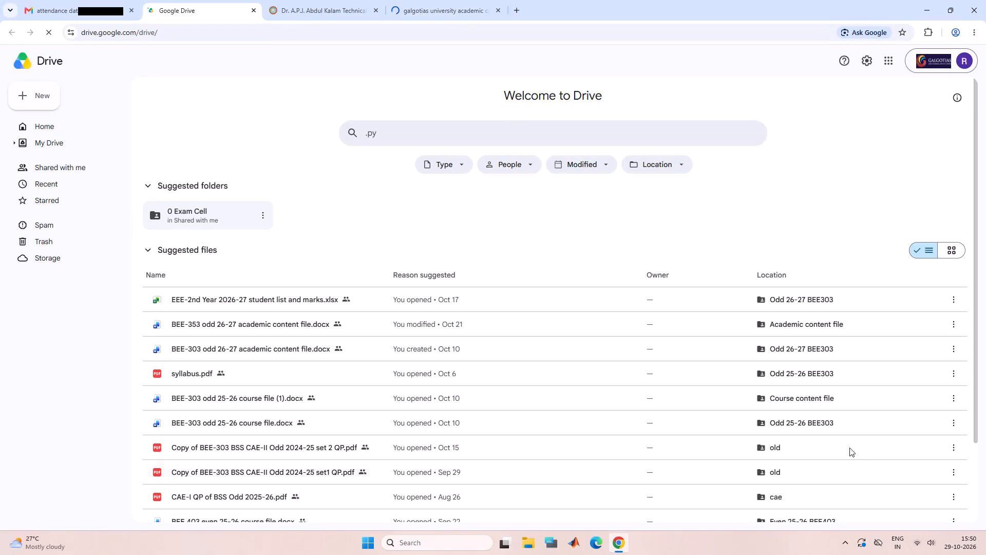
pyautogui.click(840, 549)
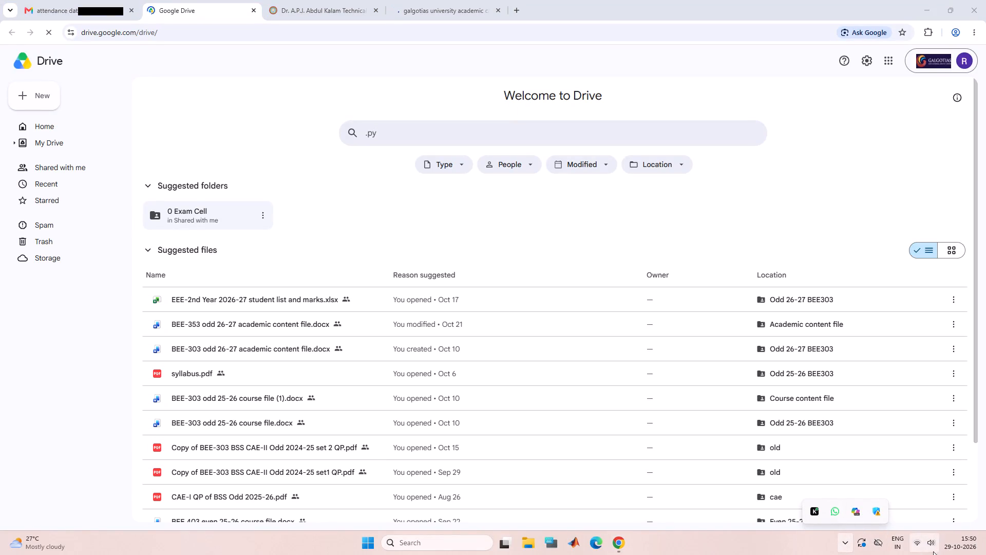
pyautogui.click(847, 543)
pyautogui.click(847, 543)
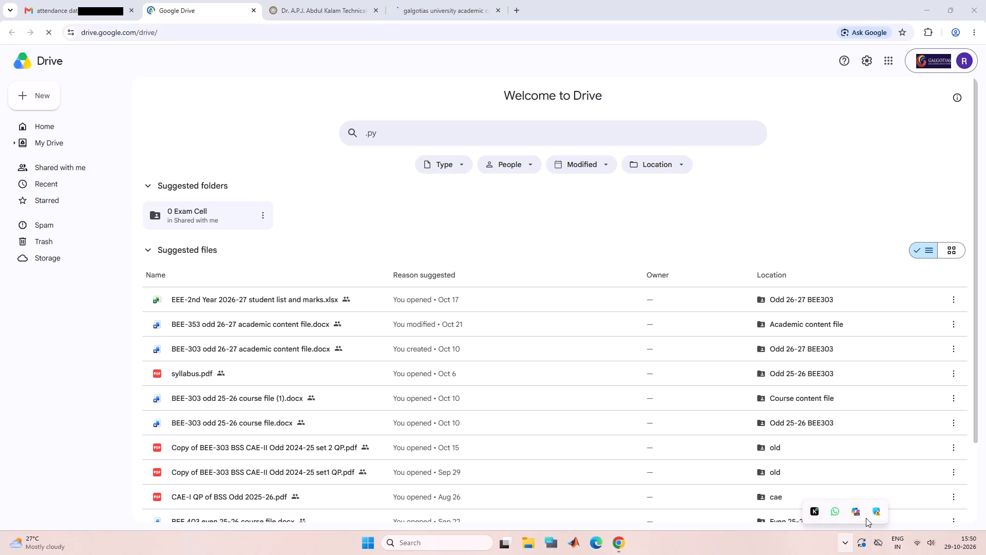
# Switch to Windows Settings, search for "sleep" and open the power, sleep, and battery settings.
pyautogui.click(897, 546)
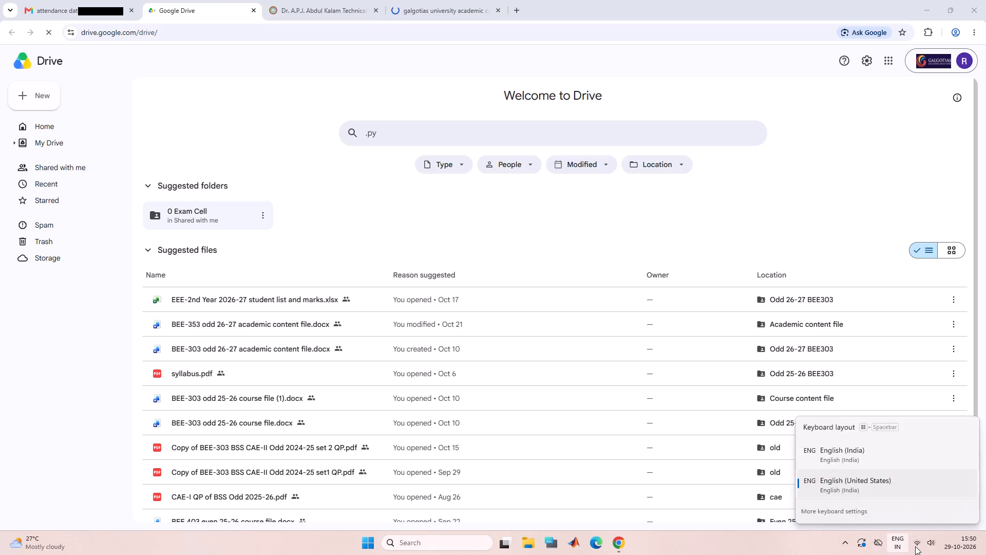
pyautogui.click(915, 546)
pyautogui.click(918, 545)
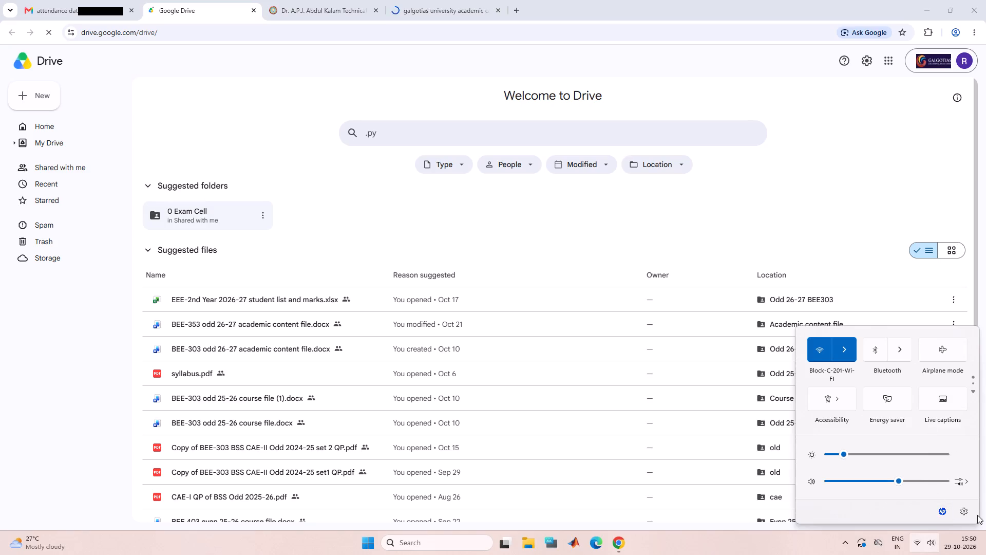
pyautogui.click(970, 514)
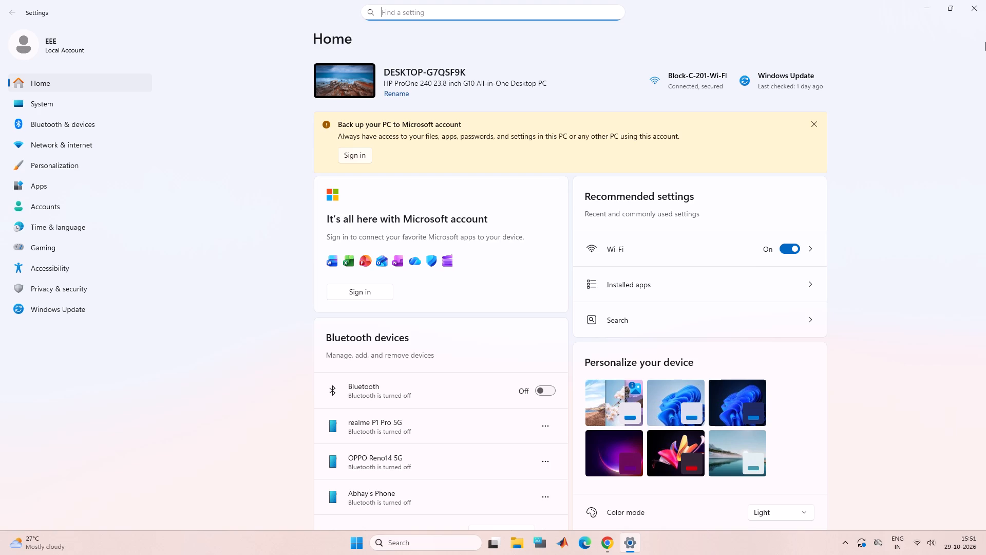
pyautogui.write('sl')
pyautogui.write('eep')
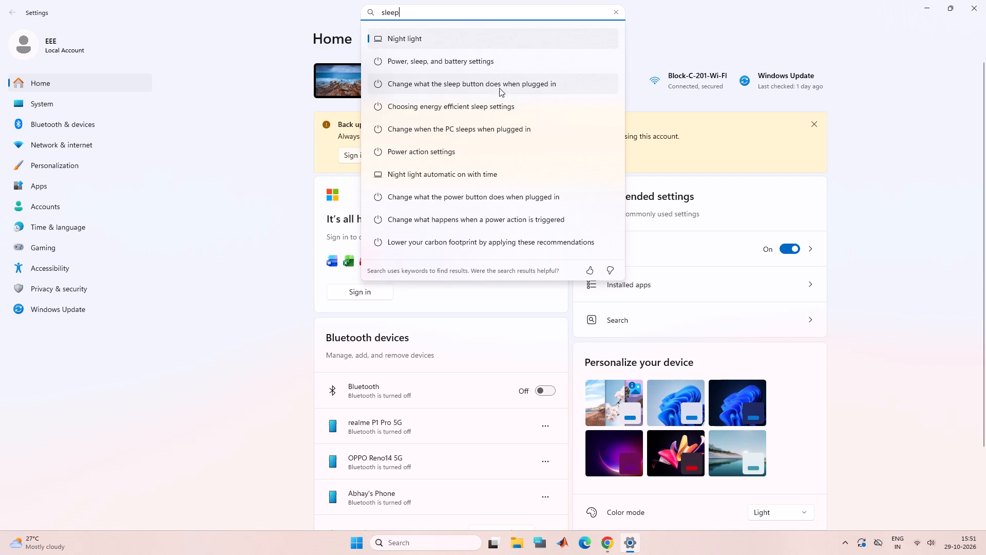
pyautogui.click(494, 68)
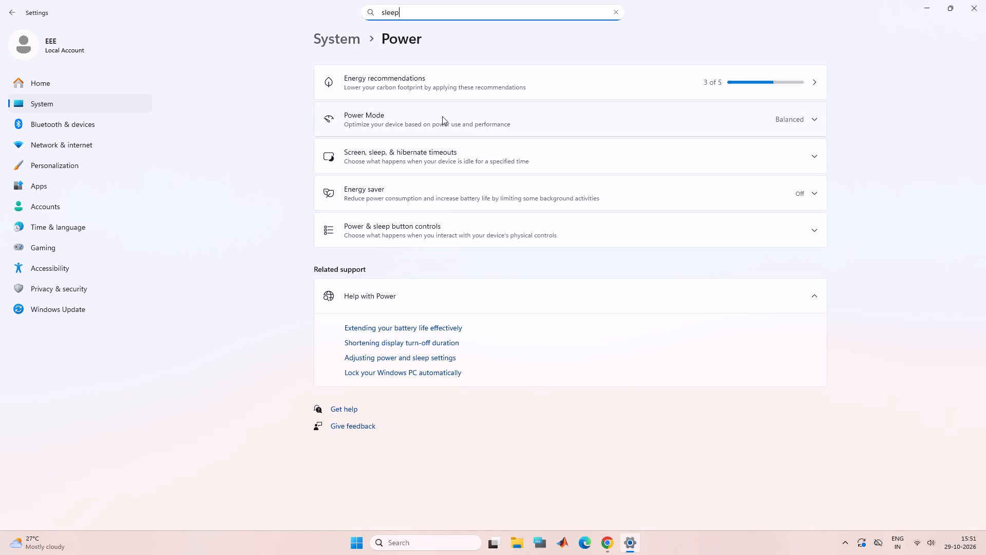
# In the Windows power settings, set the plugged-in screen turn-off timeout to 10 minutes and put the settings window away.
pyautogui.click(818, 117)
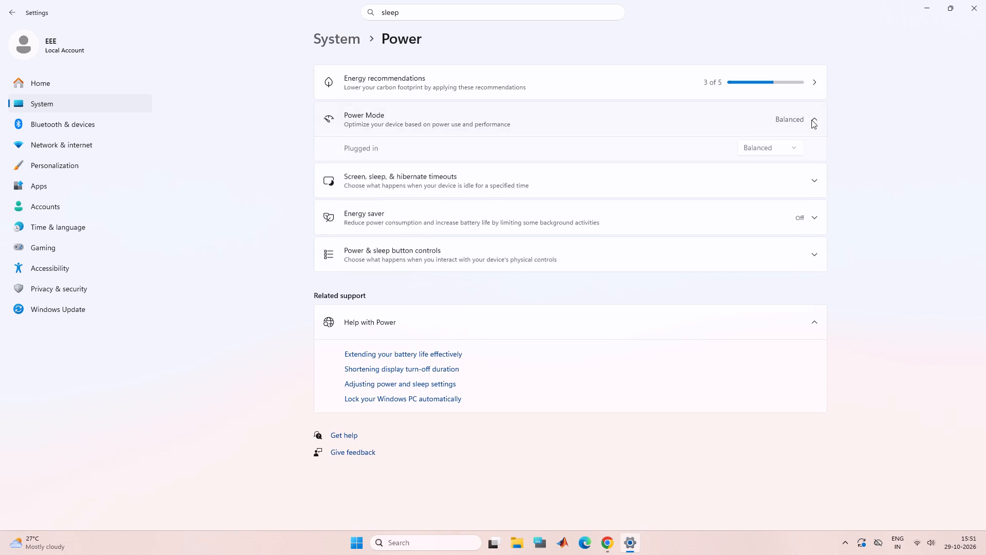
pyautogui.click(816, 178)
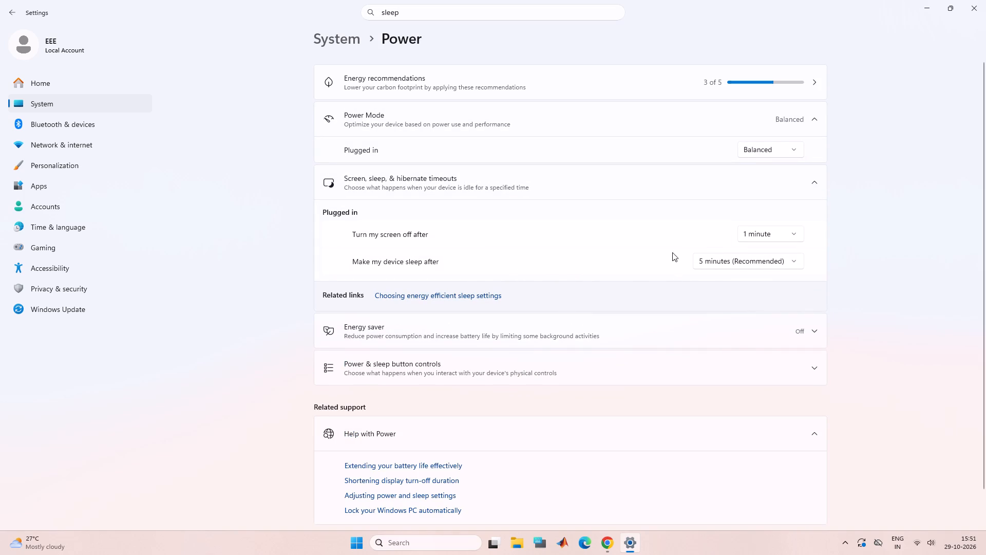
pyautogui.click(779, 229)
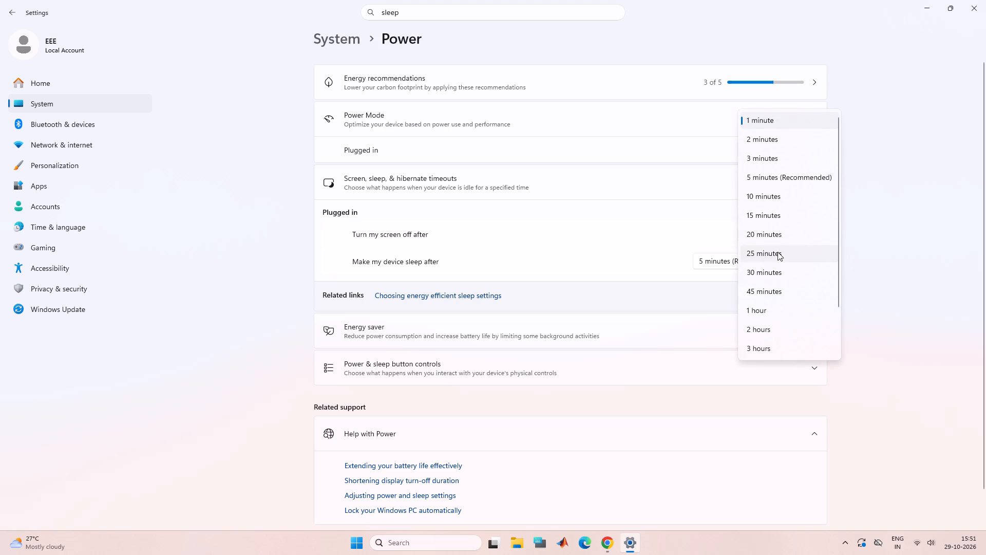
pyautogui.click(775, 204)
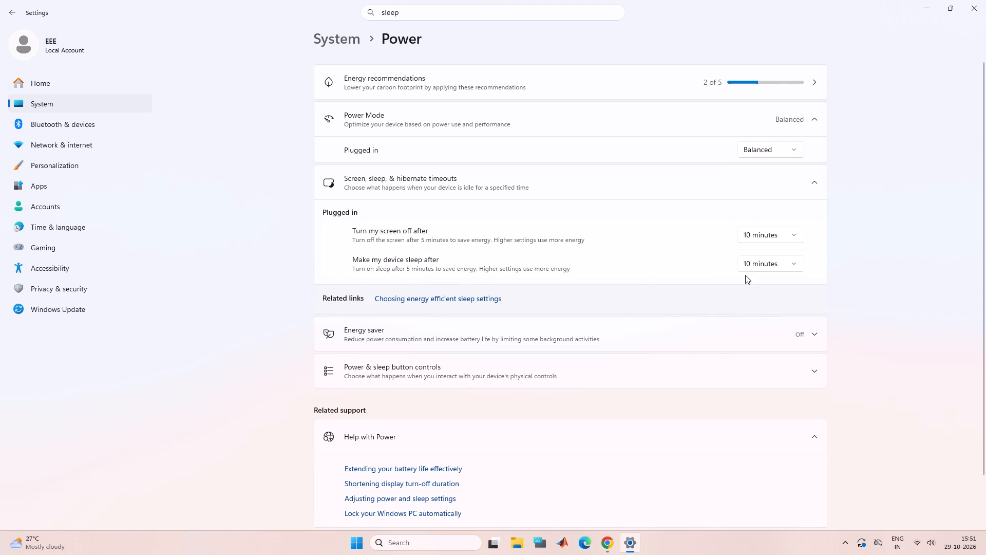
pyautogui.scroll(-3, 791, 359)
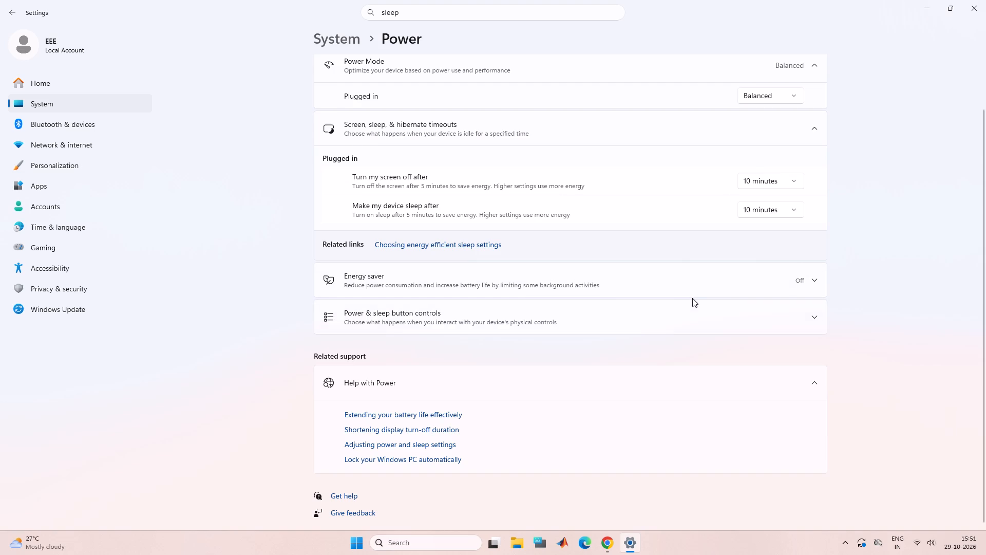
pyautogui.scroll(-5, 692, 298)
pyautogui.scroll(5, 692, 298)
pyautogui.scroll(-6, 692, 298)
pyautogui.click(934, 8)
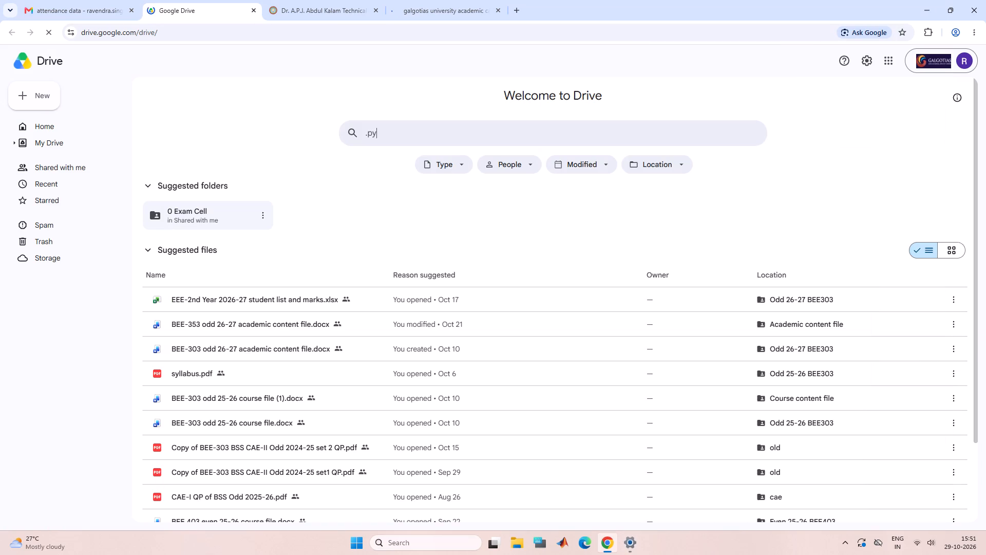
# Open the academic calendar for odd semester 2026-27 from the Galgotias University page.
pyautogui.click(448, 2)
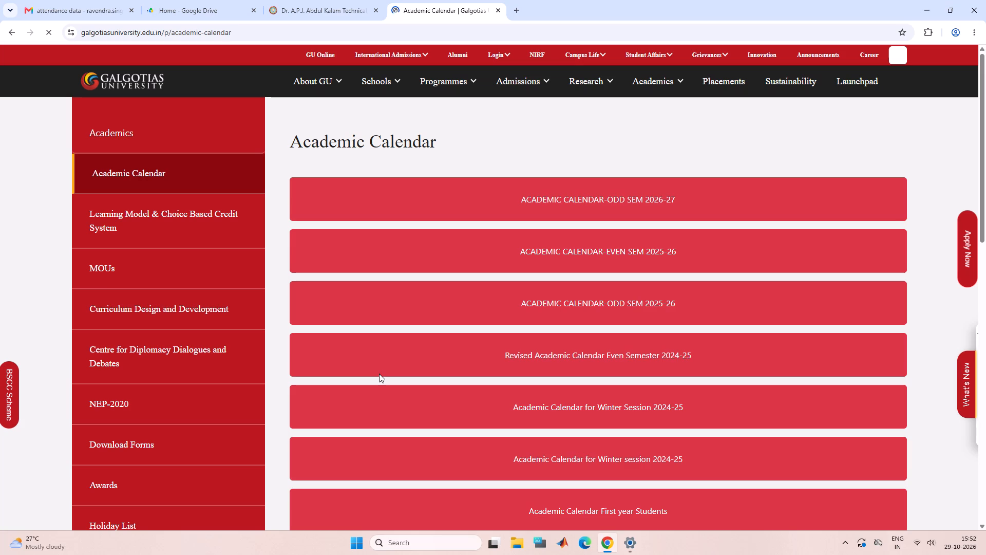
pyautogui.click(624, 193)
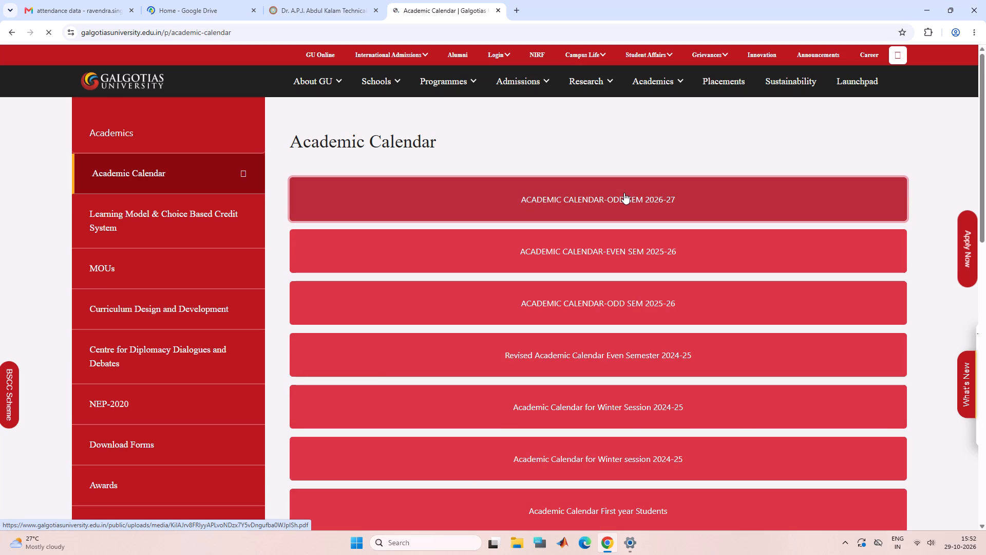
# Consult the emailed BEE303 attendance sheet and set the BEE303_RAS_IIIA attendance date to 16/Jul/2026 in the university ERP.
pyautogui.click(48, 10)
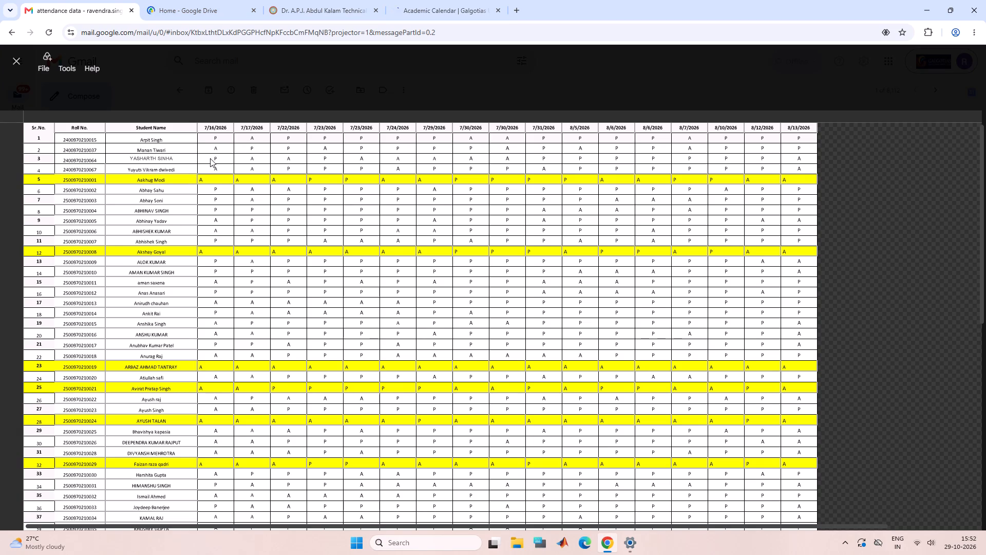
pyautogui.click(311, 0)
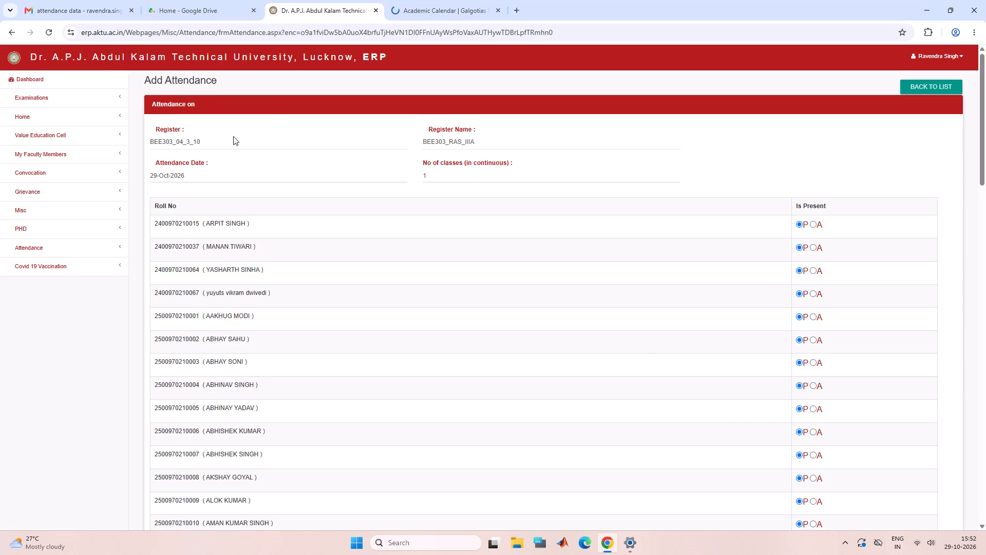
pyautogui.click(221, 171)
pyautogui.click(185, 187)
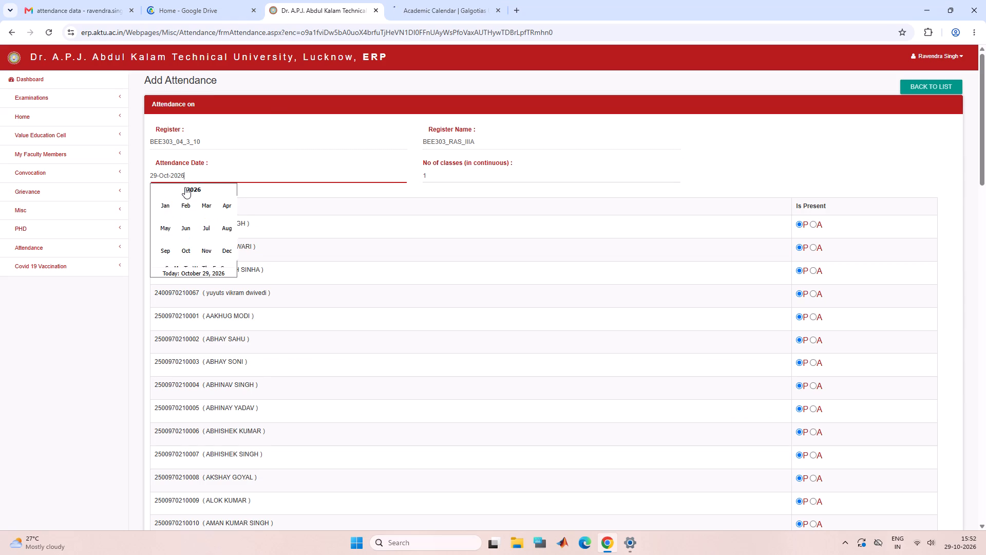
pyautogui.click(208, 235)
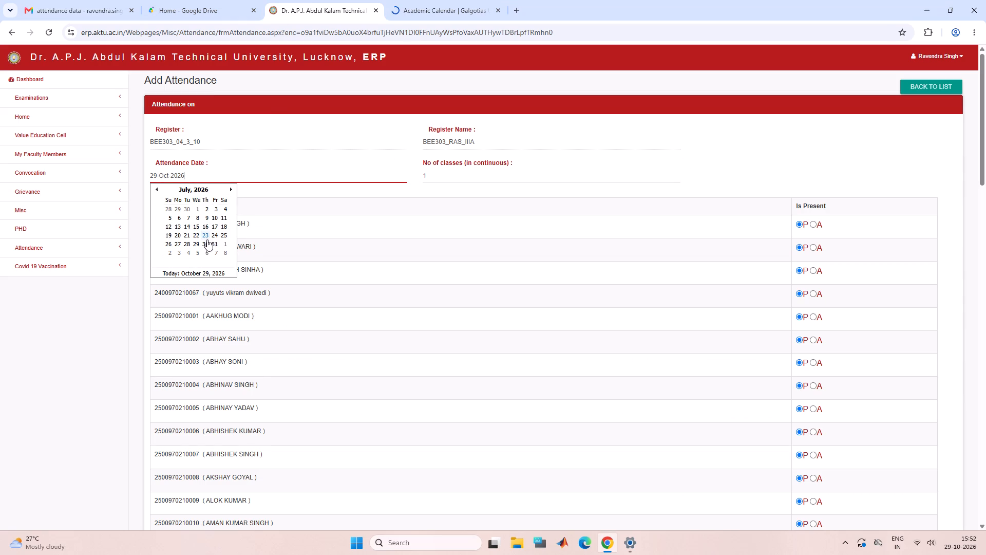
pyautogui.click(208, 228)
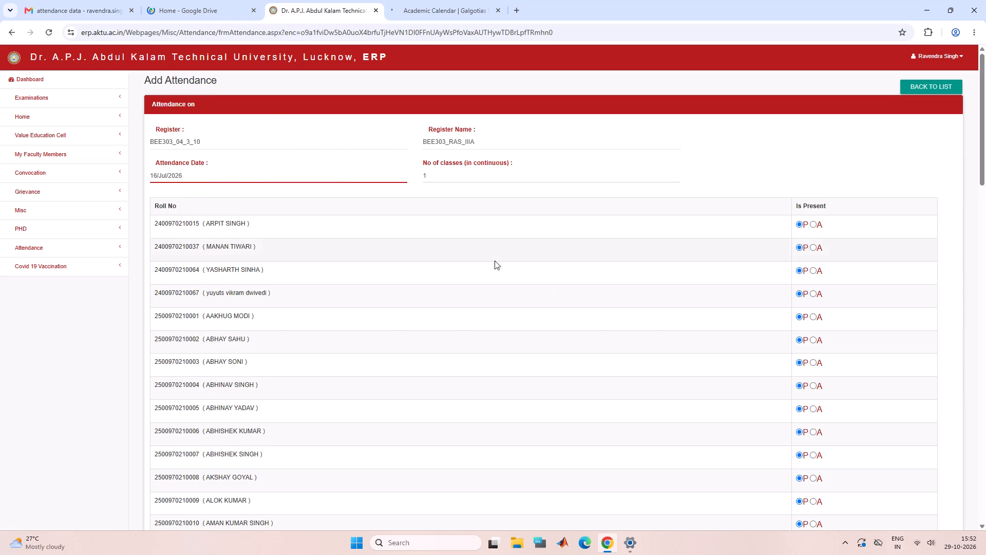
# Submit the BEE303_RAS_IIIA attendance with all students marked present and return to the register list.
pyautogui.scroll(-10, 813, 264)
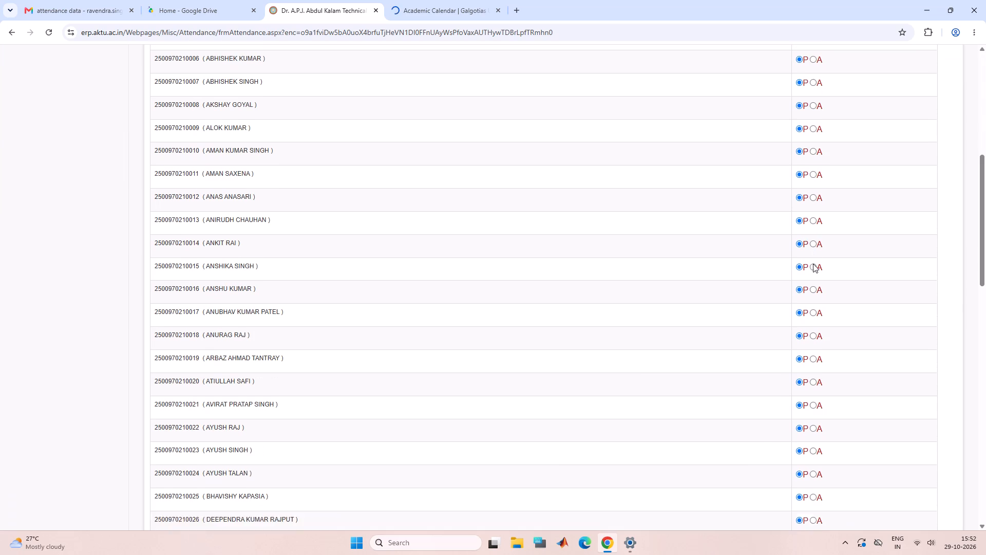
pyautogui.scroll(-20, 813, 264)
pyautogui.scroll(-5, 813, 264)
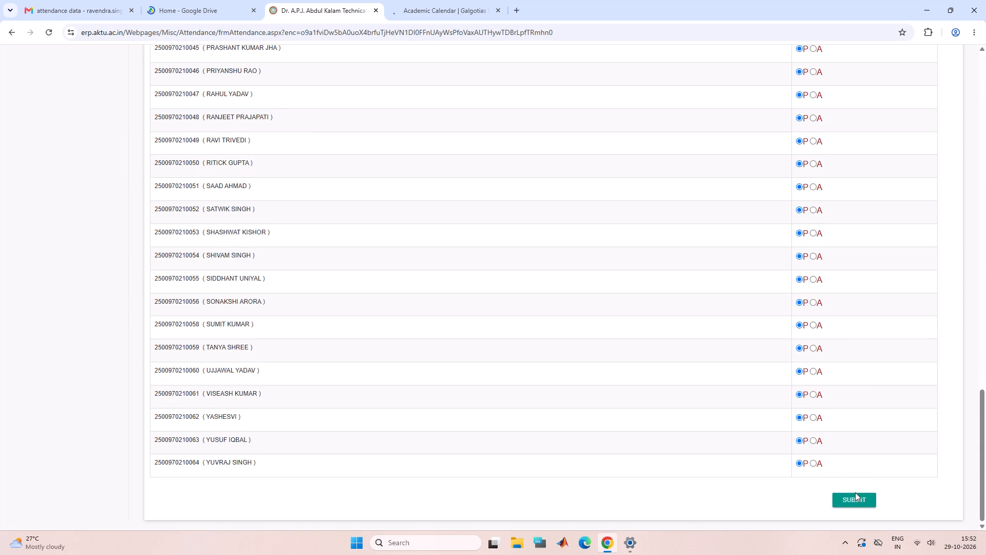
pyautogui.click(854, 494)
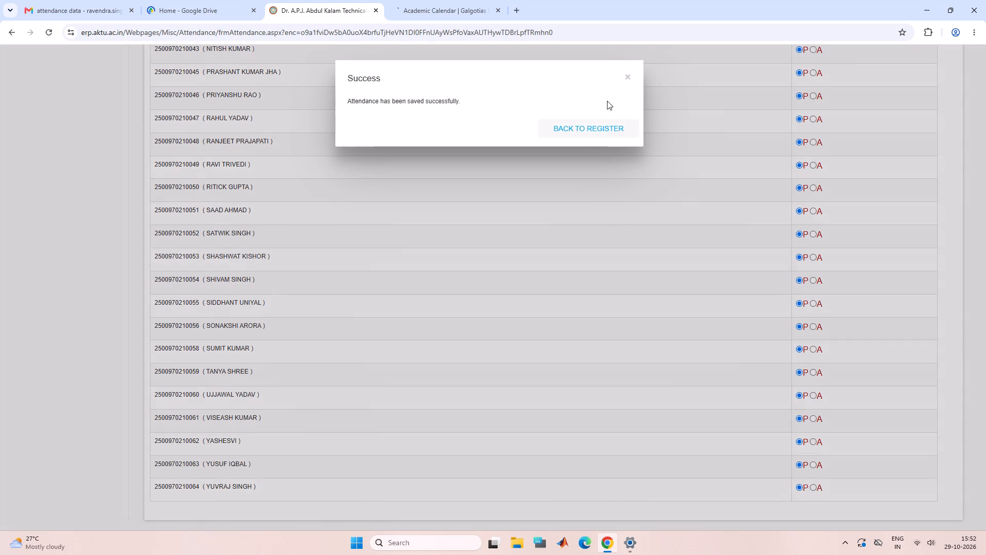
pyautogui.click(584, 127)
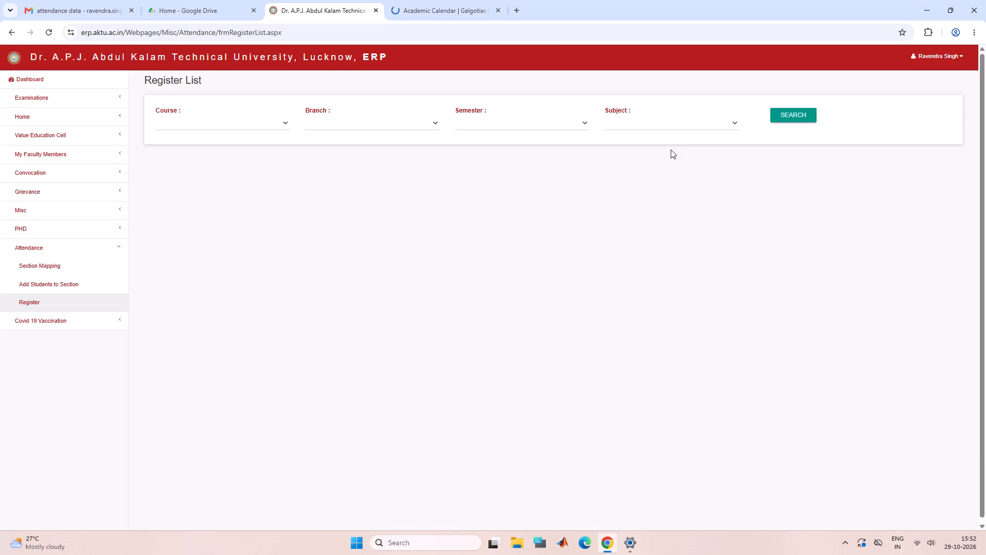
# Search the register list for the Bachelor of Technology course.
pyautogui.click(240, 124)
pyautogui.click(235, 152)
pyautogui.click(787, 113)
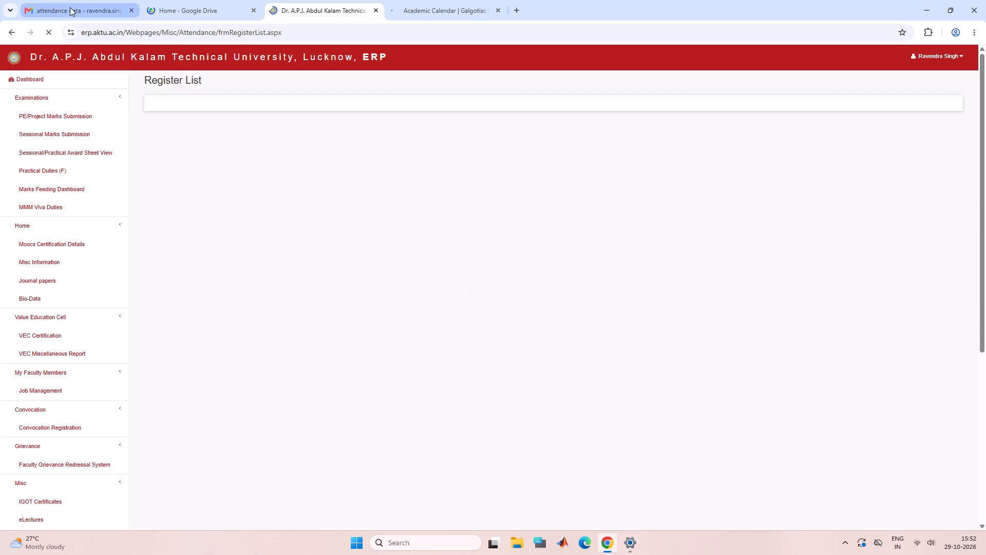
# Preview the BEE353.xlsx attachment of the attendance data email.
pyautogui.click(88, 7)
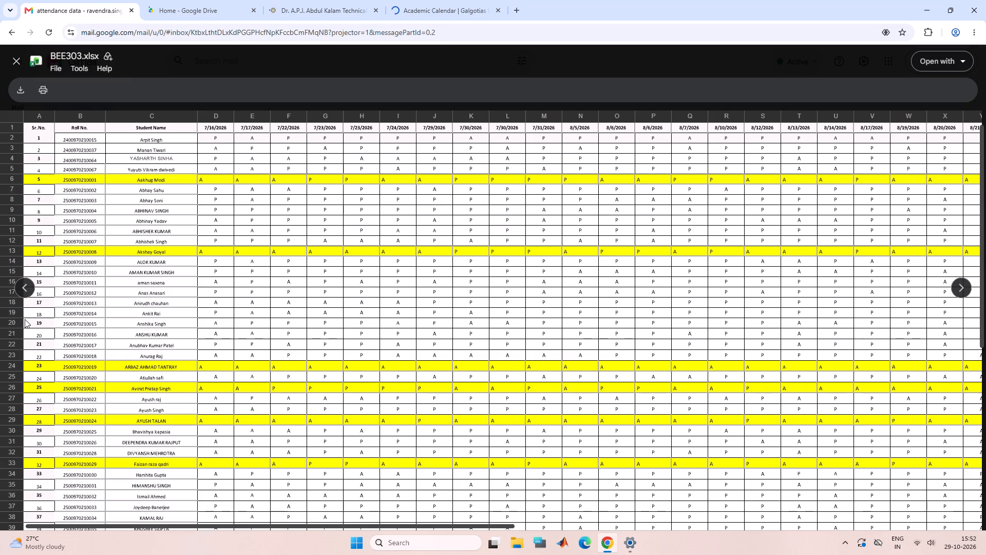
pyautogui.click(27, 293)
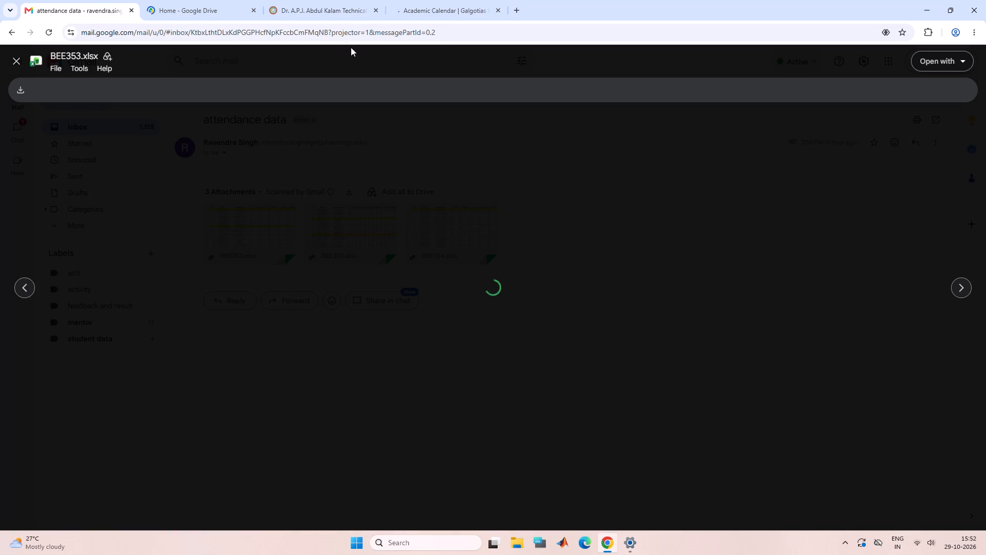
# Open attendance marking for the BEE353_RAS_IIIA1 register in the university ERP.
pyautogui.click(323, 8)
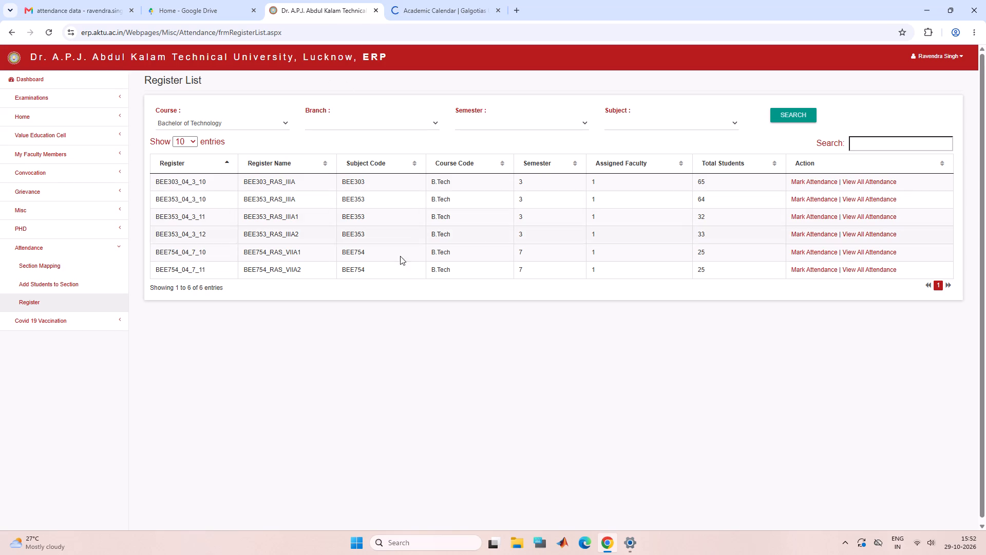
pyautogui.click(809, 219)
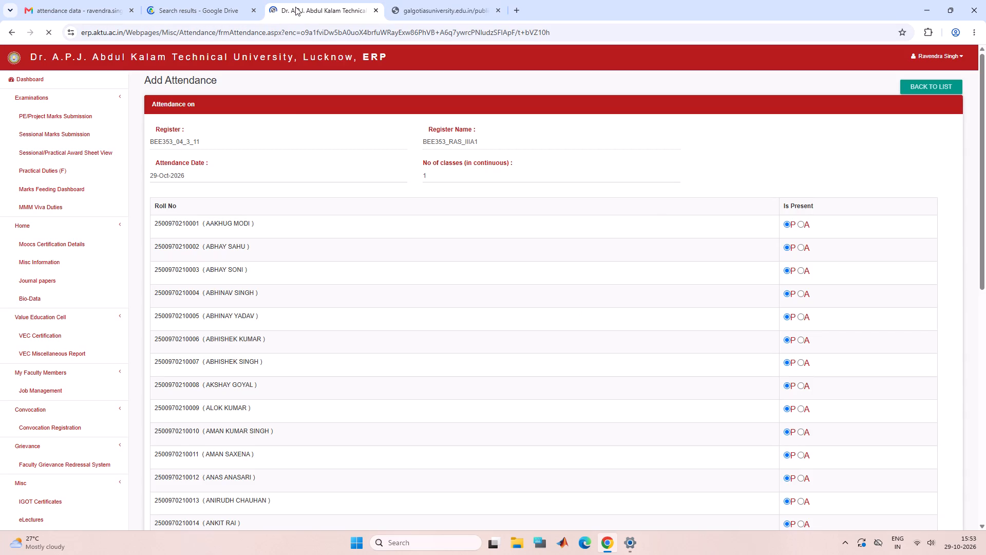
# Reload the academic calendar PDF from the Galgotias University website.
pyautogui.click(479, 9)
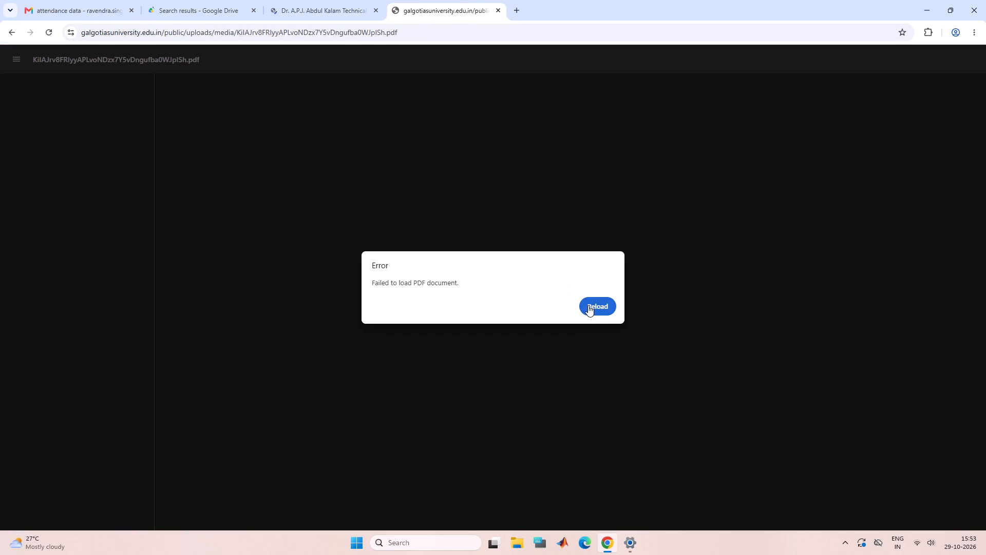
pyautogui.click(588, 305)
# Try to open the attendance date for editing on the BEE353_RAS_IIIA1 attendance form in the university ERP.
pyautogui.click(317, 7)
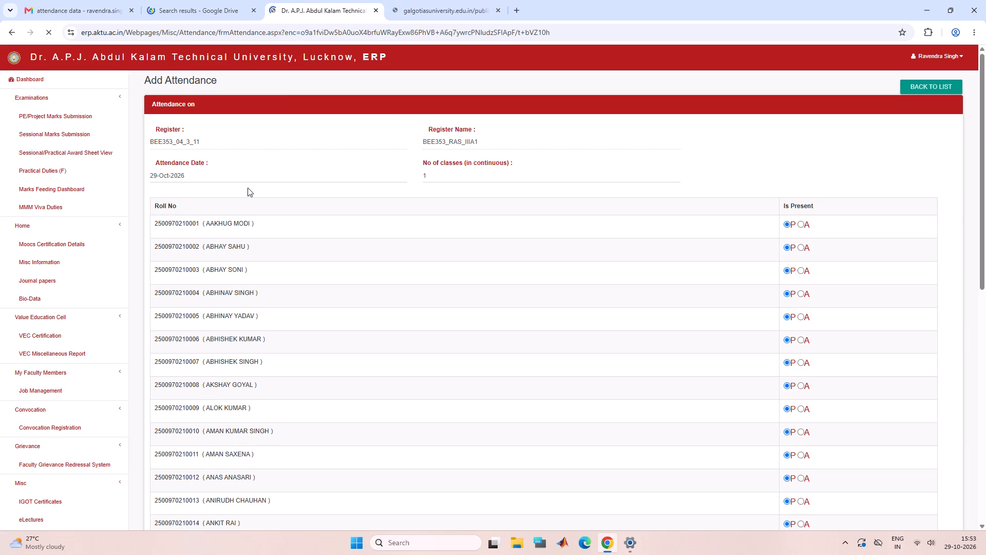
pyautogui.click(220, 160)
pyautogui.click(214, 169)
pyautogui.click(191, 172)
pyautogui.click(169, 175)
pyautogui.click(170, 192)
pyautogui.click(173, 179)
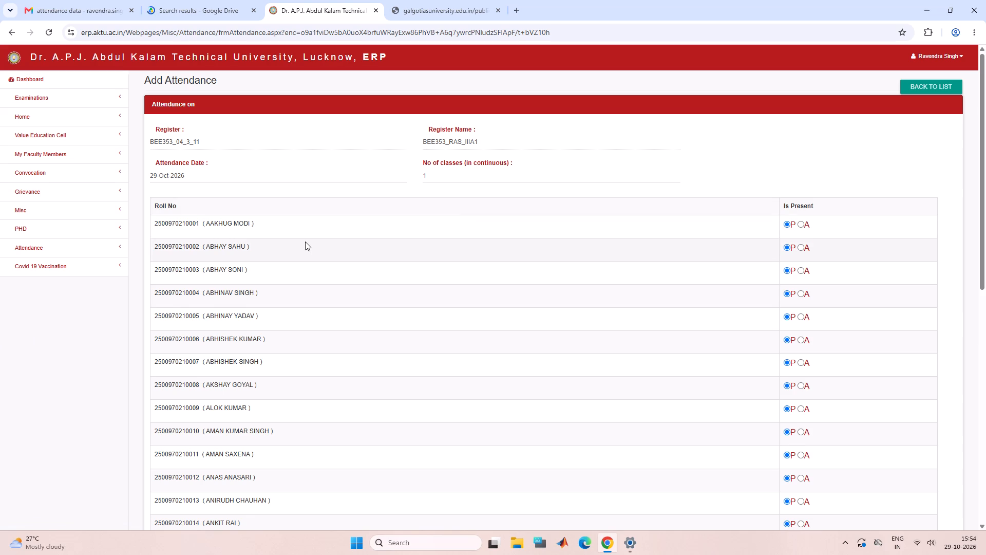
# Bring up the system calendar, then reload the Galgotias University academic calendar PDF.
pyautogui.click(953, 544)
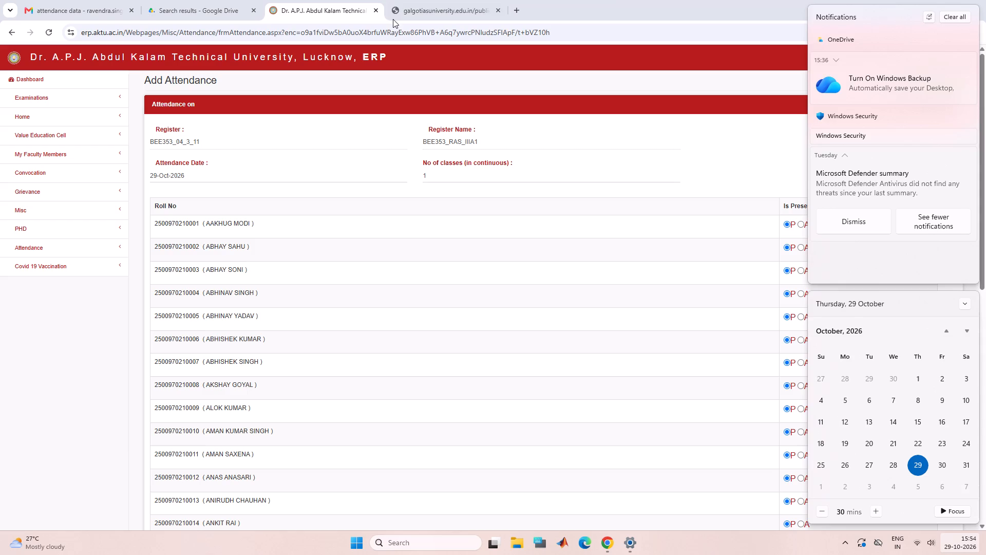
pyautogui.click(408, 4)
pyautogui.click(595, 311)
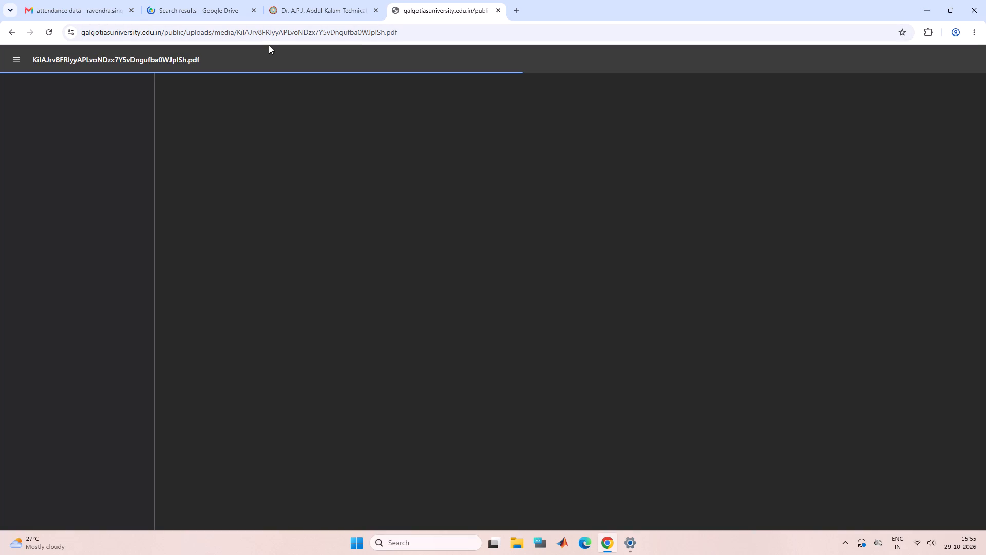
# Move the BEE353_RAS_IIIA1 attendance date picker back from October 2026 to an earlier month.
pyautogui.click(286, 9)
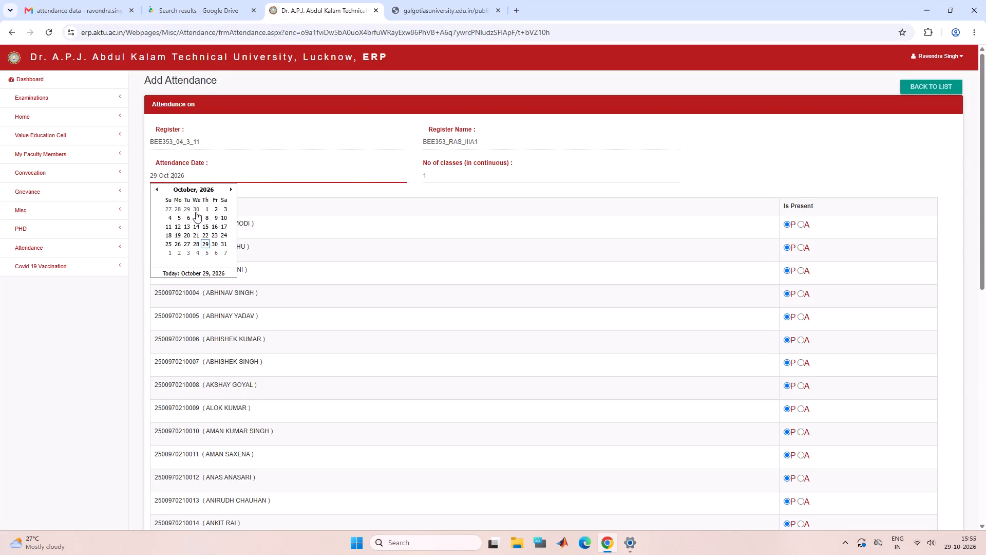
pyautogui.doubleClick(159, 191)
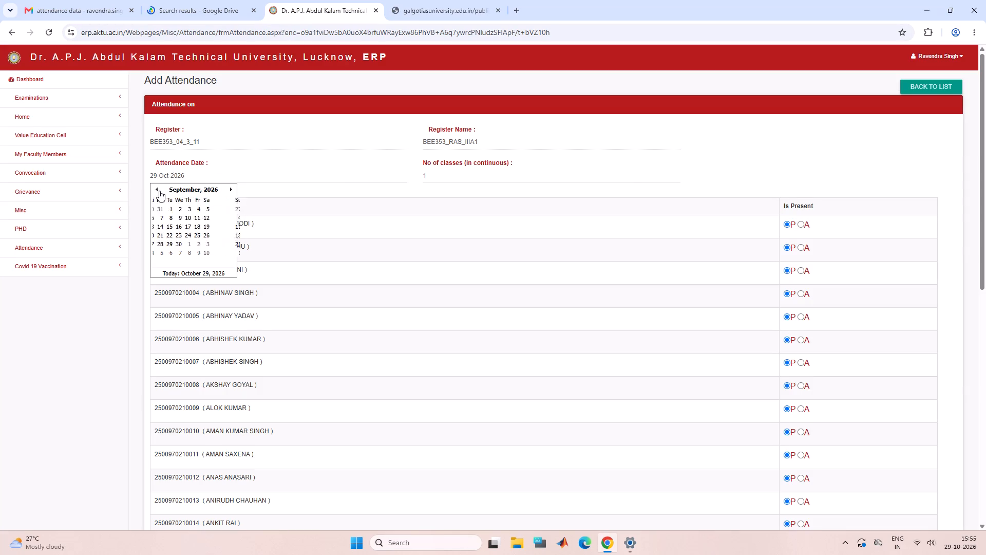
pyautogui.click(159, 191)
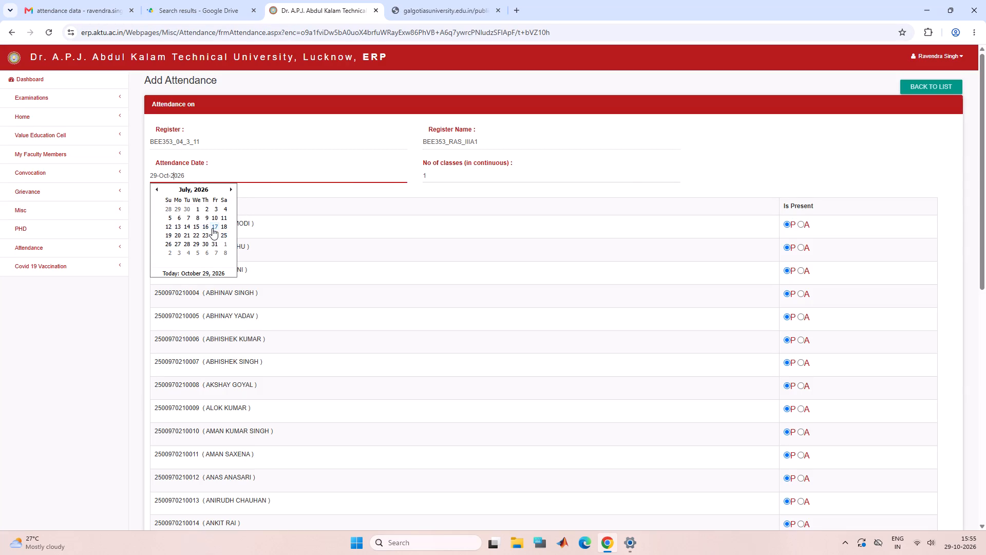
# Set the BEE353_RAS_IIIA1 attendance date to 17 July 2026 and the number of continuous classes to 2.
pyautogui.click(212, 228)
pyautogui.moveTo(435, 176); pyautogui.dragTo(425, 177)
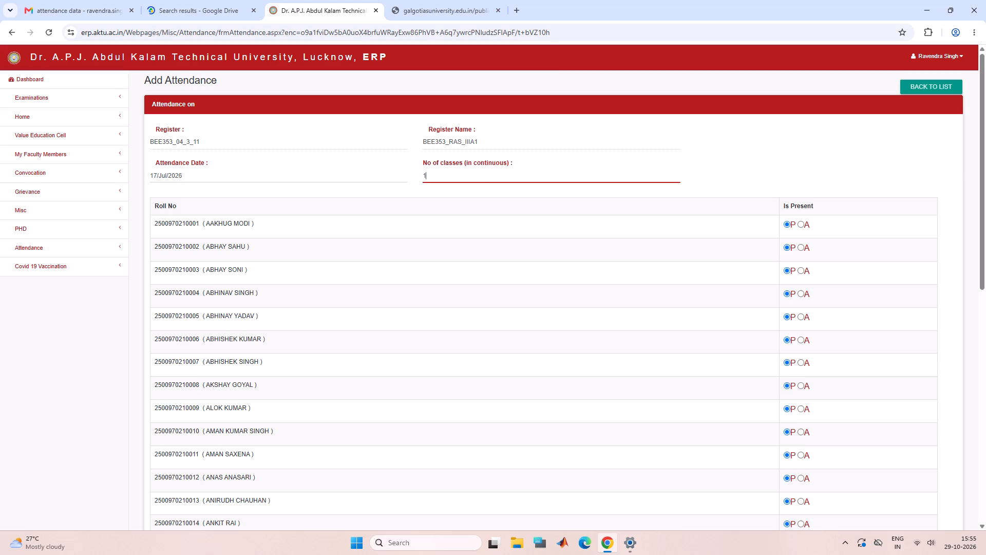
pyautogui.moveTo(425, 177); pyautogui.dragTo(423, 178)
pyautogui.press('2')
pyautogui.click(738, 166)
# Look over the BEE353_RAS_IIIA1 student list and submit the attendance with every student marked present.
pyautogui.scroll(-19, 738, 166)
pyautogui.scroll(7, 710, 225)
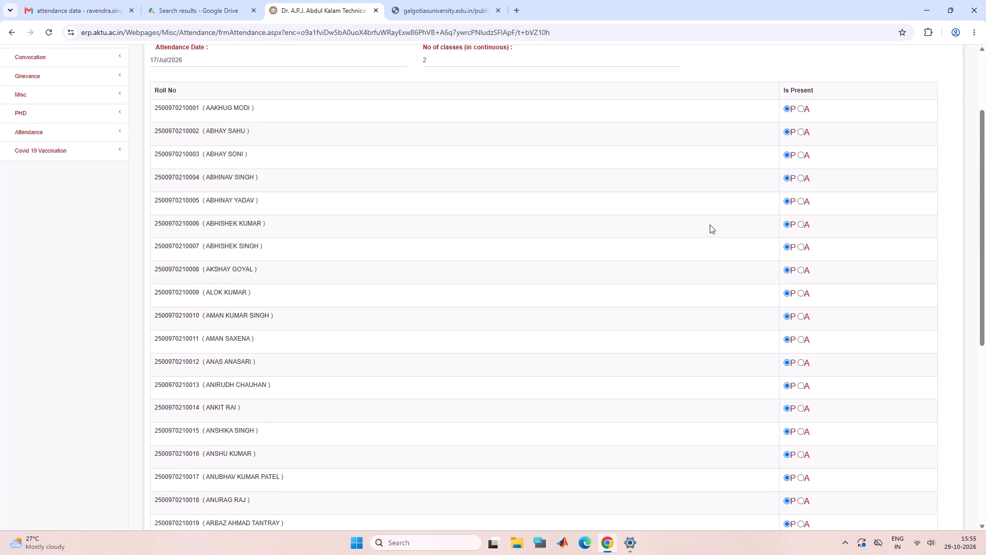
pyautogui.scroll(13, 710, 225)
pyautogui.scroll(-7, 710, 225)
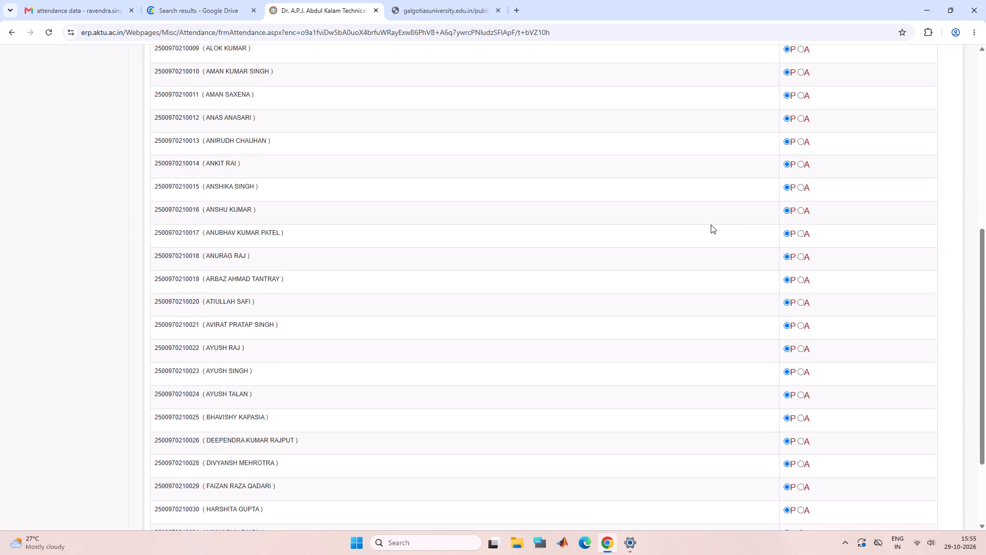
pyautogui.scroll(-13, 711, 225)
pyautogui.click(867, 503)
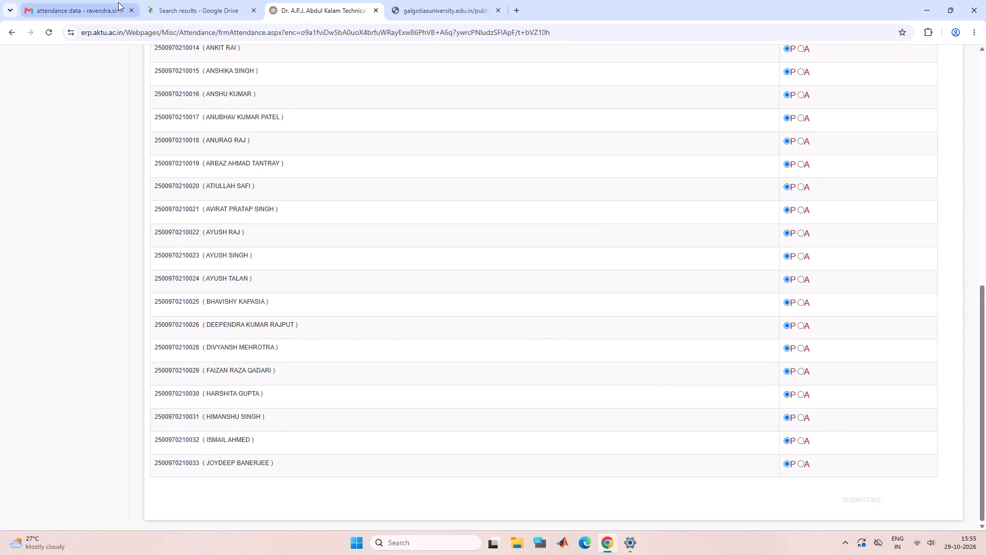
# Switch to the emailed BEE353.xlsx preview and open its Sheet2.
pyautogui.click(104, 10)
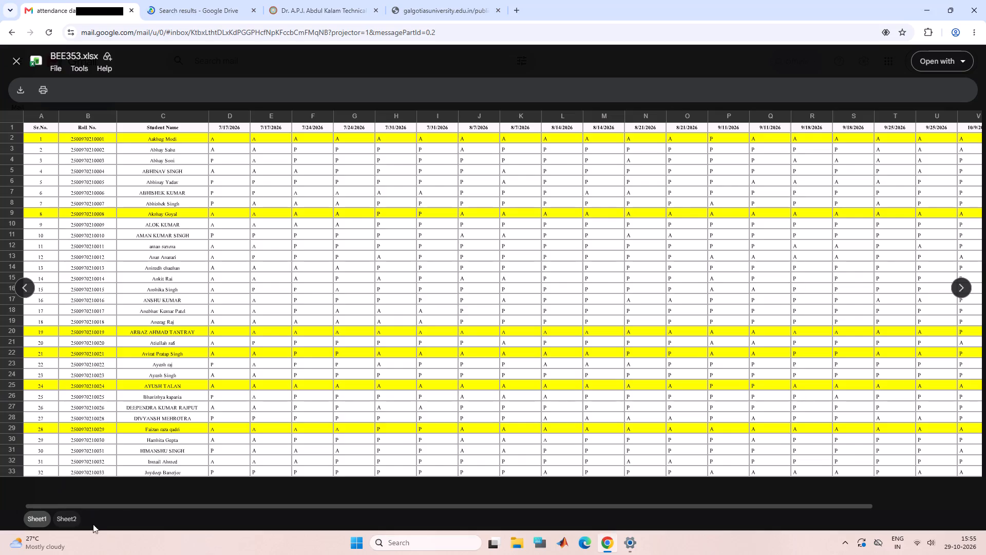
pyautogui.click(69, 522)
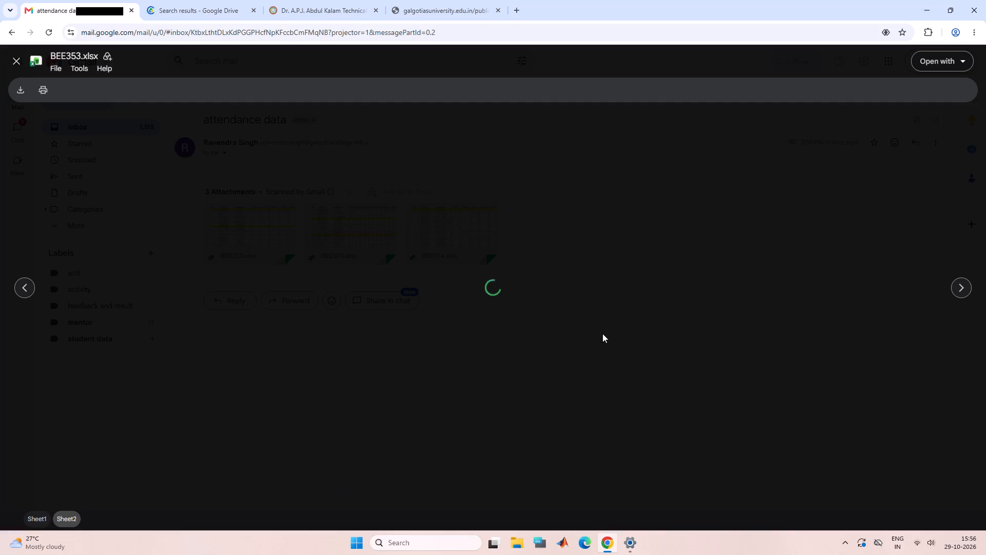
pyautogui.click(456, 0)
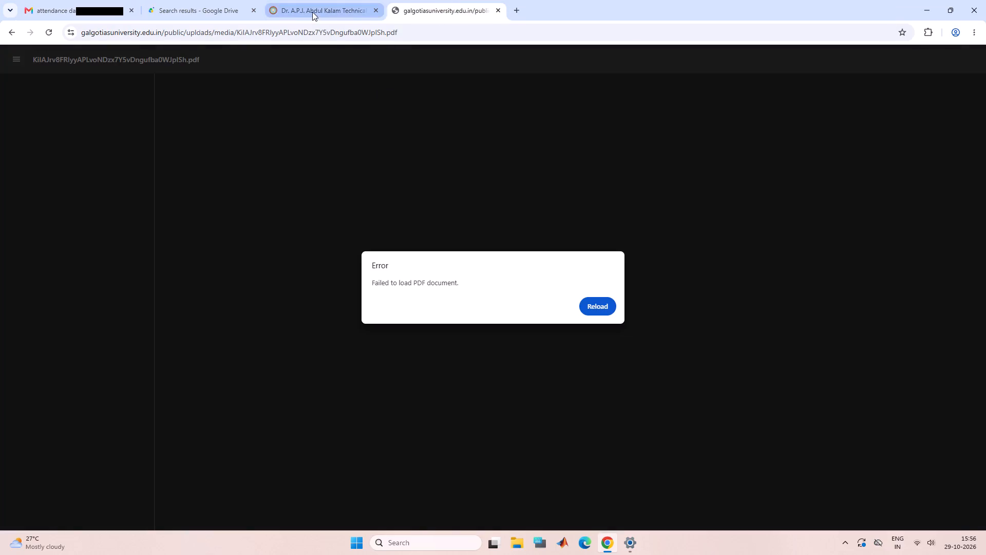
# Go back to the ERP and return from the saved attendance to the register list.
pyautogui.click(312, 12)
pyautogui.click(597, 125)
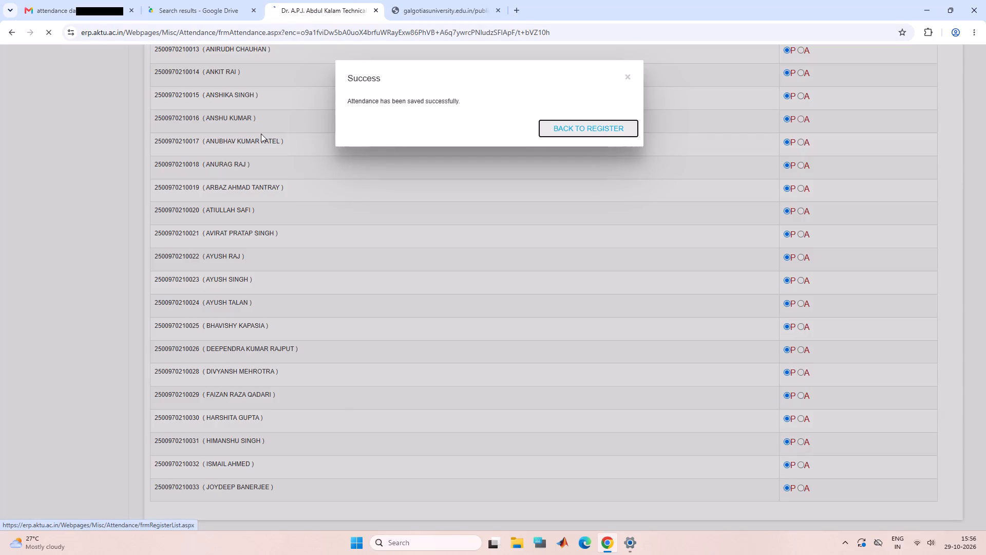
# Examine the class dates and student attendance in Sheet2 of BEE353.xlsx.
pyautogui.click(187, 6)
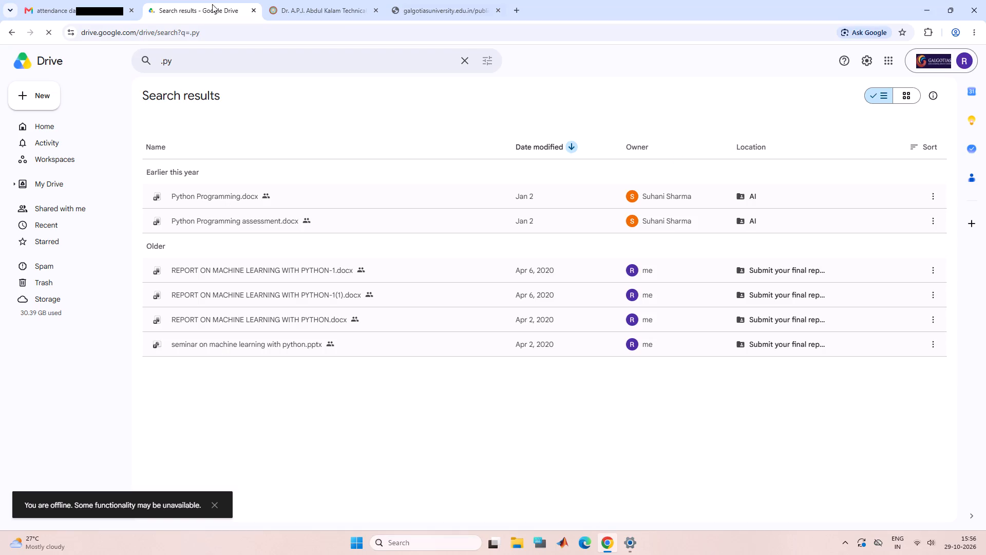
pyautogui.click(36, 7)
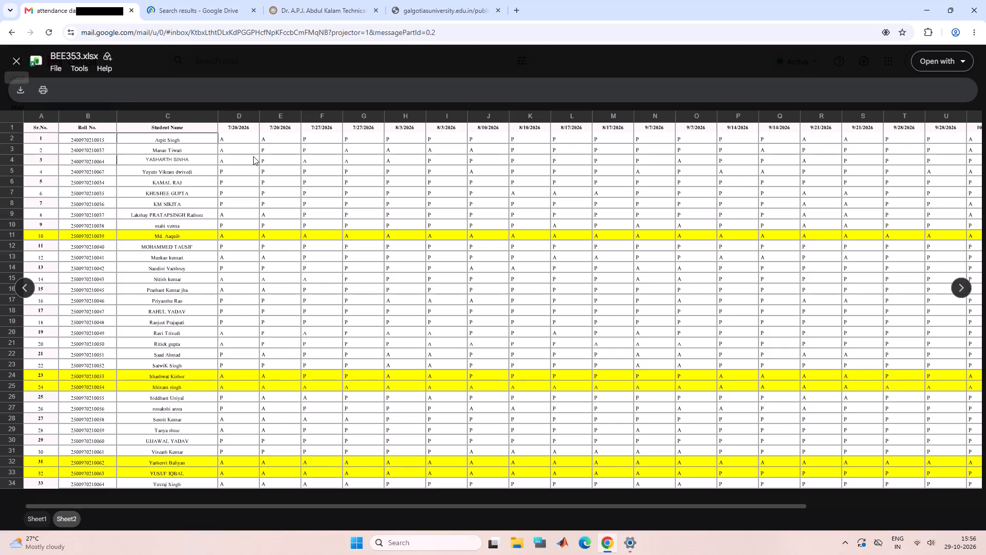
# Search the ERP registers for the Bachelor of Technology course and open attendance marking for BEE353_RAS_IIIA2.
pyautogui.click(299, 9)
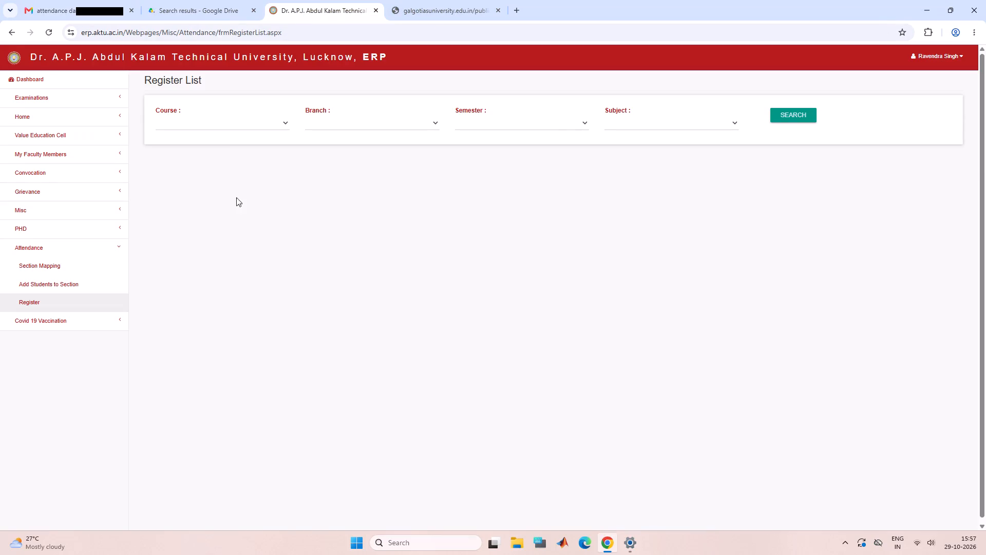
pyautogui.click(254, 128)
pyautogui.click(236, 146)
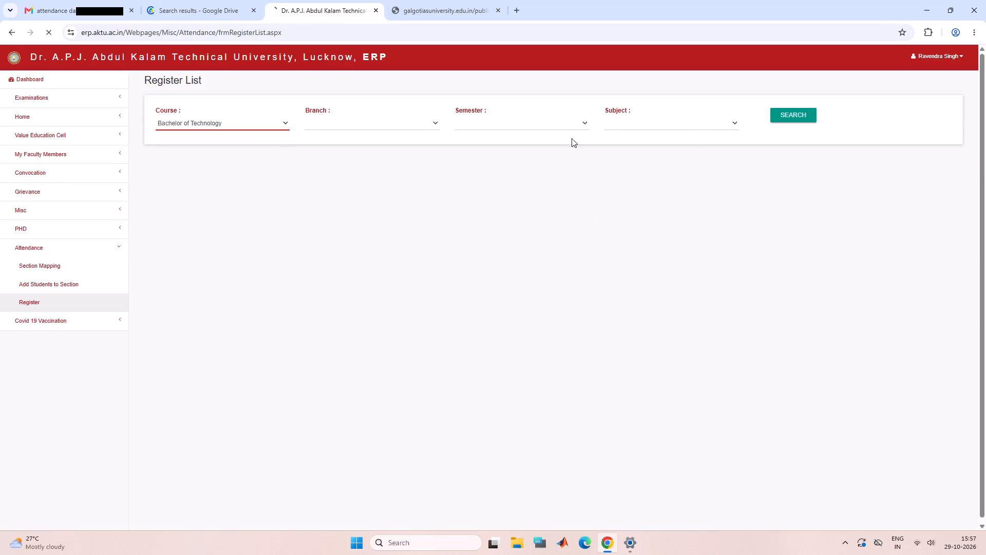
pyautogui.click(799, 118)
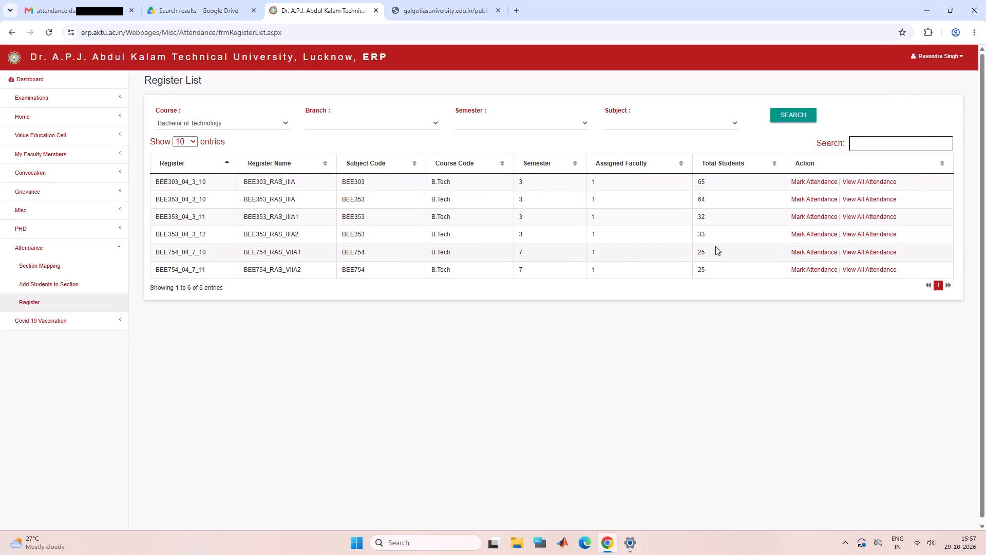
pyautogui.click(800, 237)
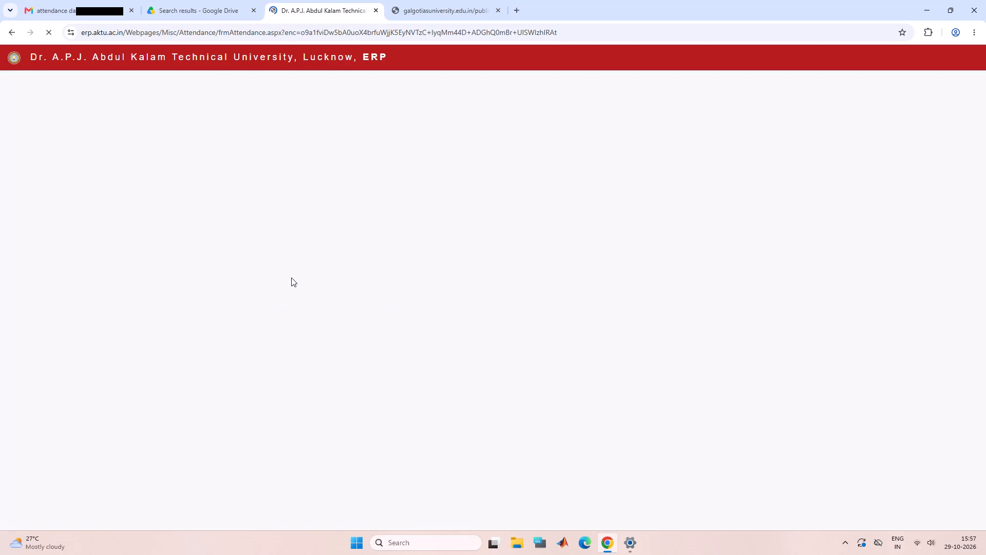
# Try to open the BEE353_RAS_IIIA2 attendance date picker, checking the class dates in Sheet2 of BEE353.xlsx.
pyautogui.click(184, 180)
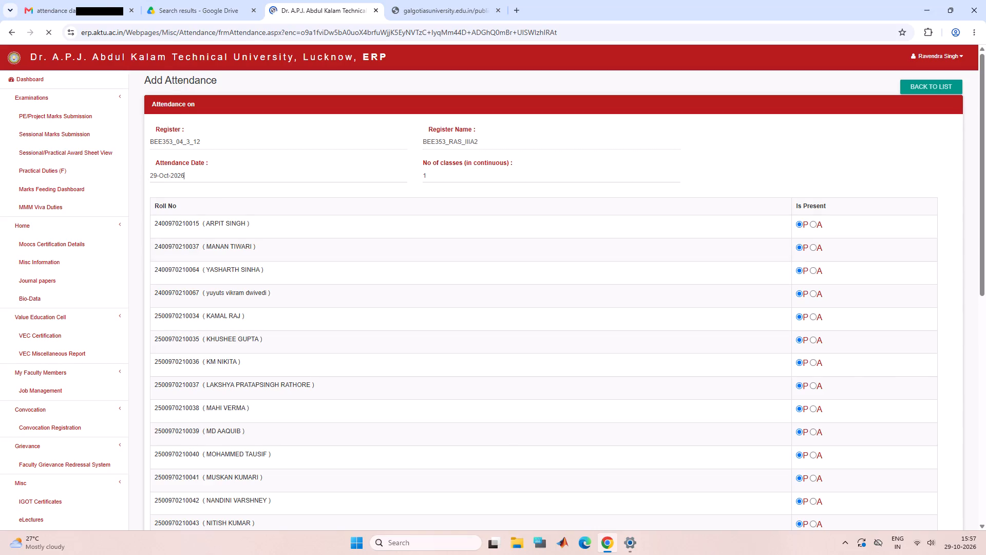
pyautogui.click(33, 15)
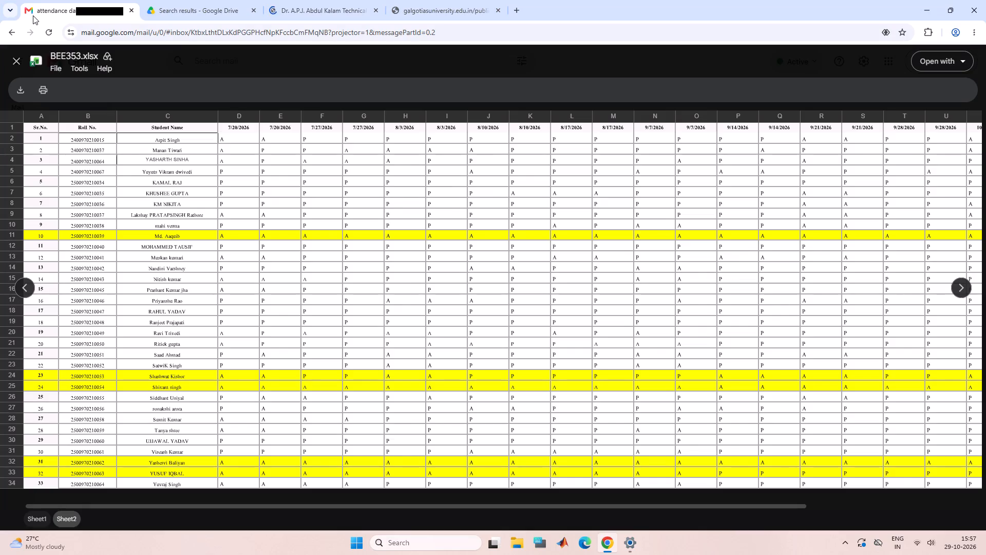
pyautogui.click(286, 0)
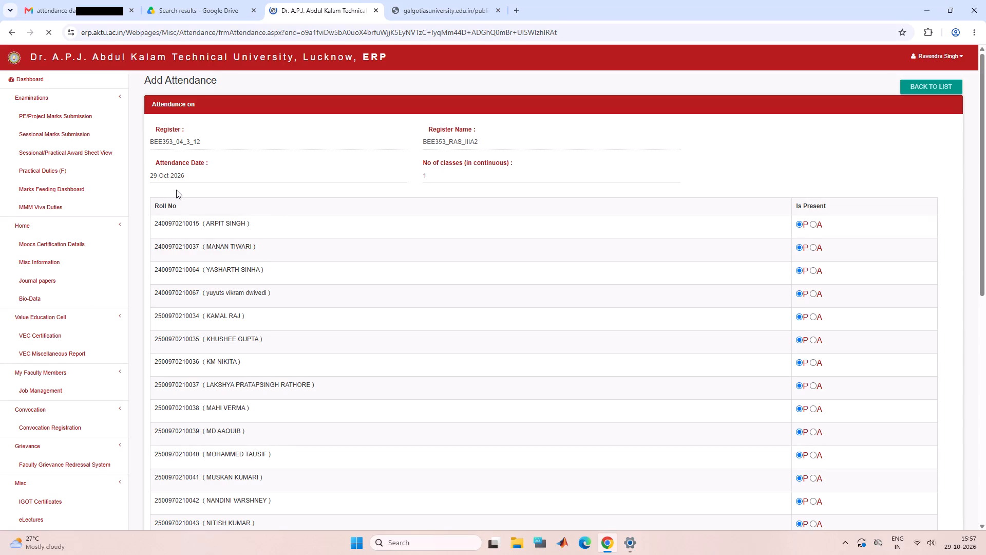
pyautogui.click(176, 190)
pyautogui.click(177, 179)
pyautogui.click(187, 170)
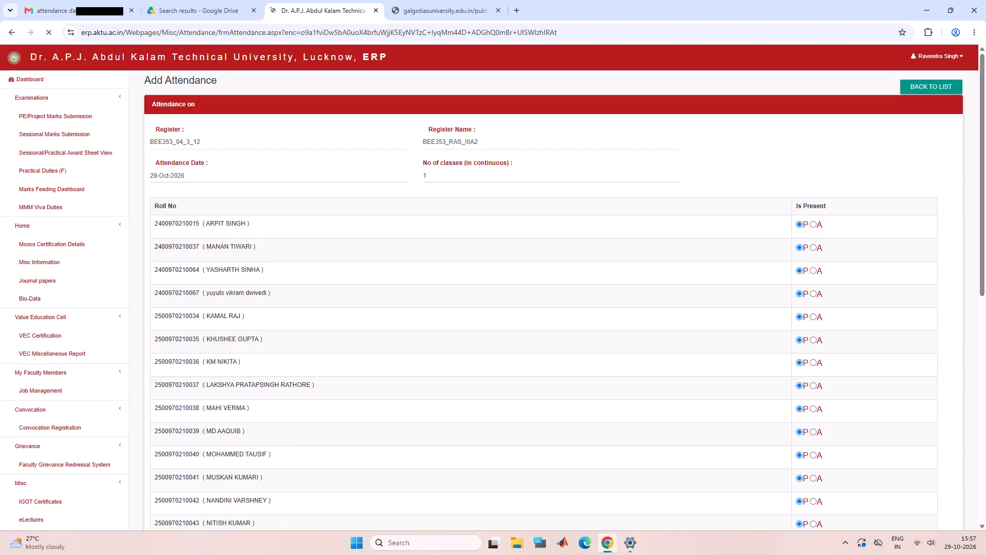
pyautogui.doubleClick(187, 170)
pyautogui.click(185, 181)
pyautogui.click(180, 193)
# Set the number of continuous classes for BEE353_RAS_IIIA2 to 2.
pyautogui.moveTo(452, 175); pyautogui.dragTo(326, 172)
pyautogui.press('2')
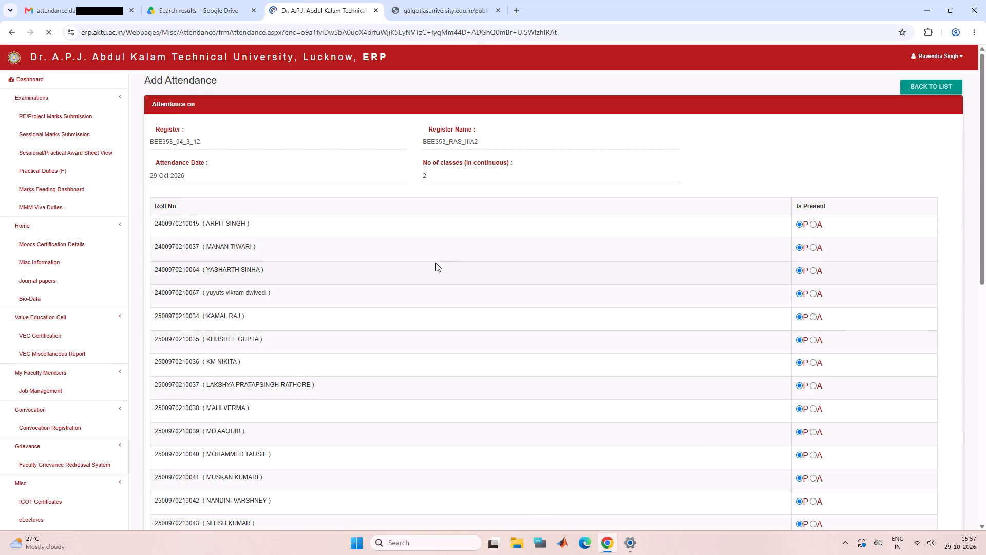
# Review the BEE353_RAS_IIIA2 student list and its present/absent marks.
pyautogui.scroll(-1, 435, 263)
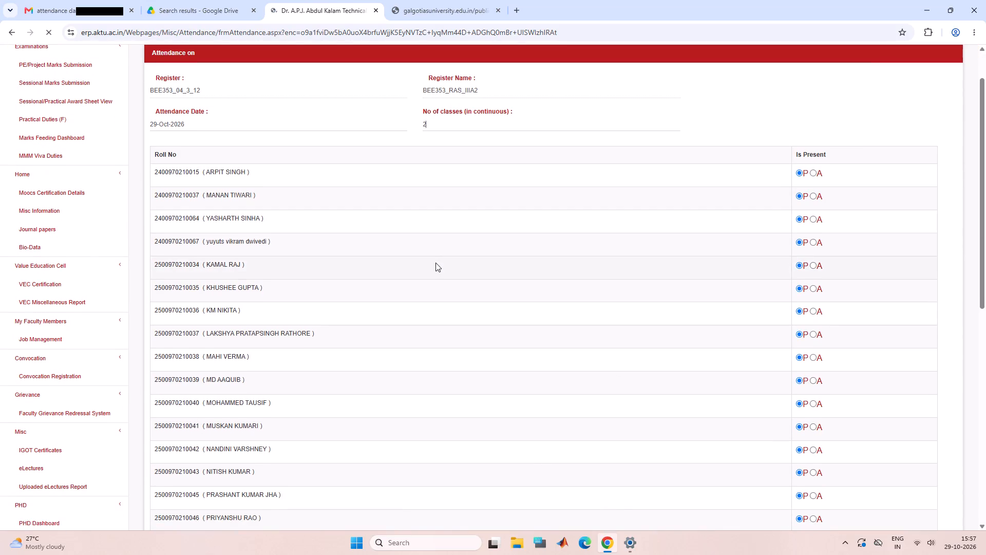
pyautogui.scroll(-10, 435, 263)
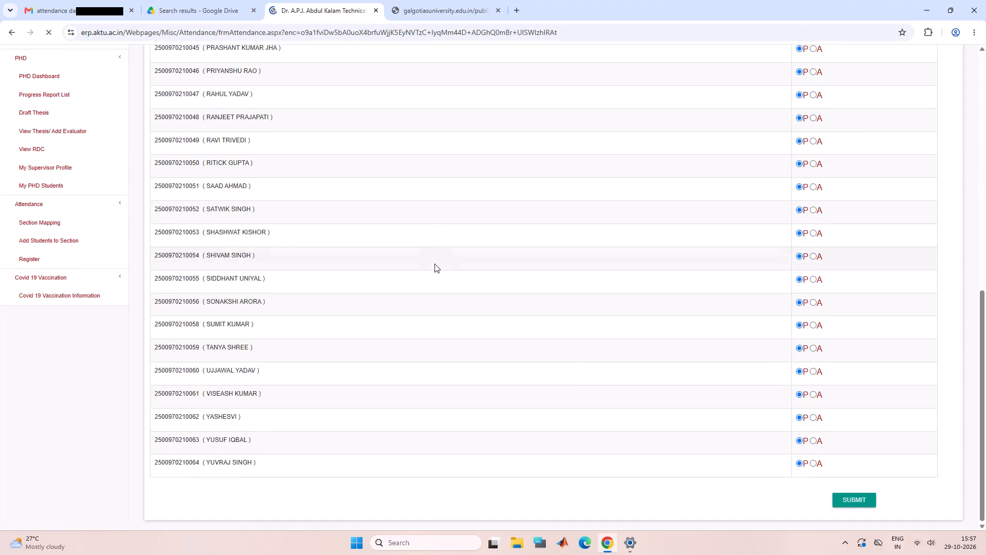
pyautogui.scroll(1, 434, 264)
pyautogui.scroll(-2, 434, 264)
pyautogui.scroll(2, 434, 264)
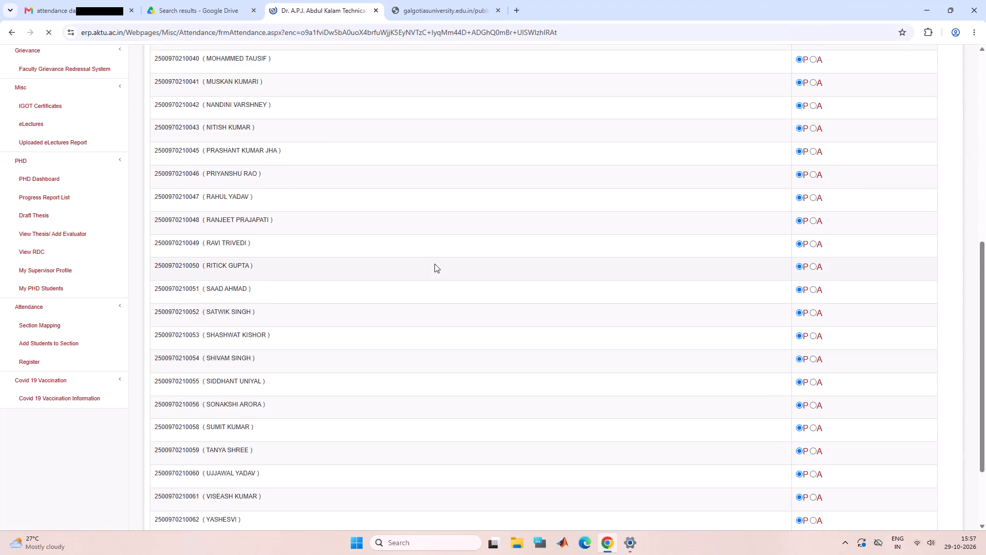
pyautogui.scroll(5, 434, 264)
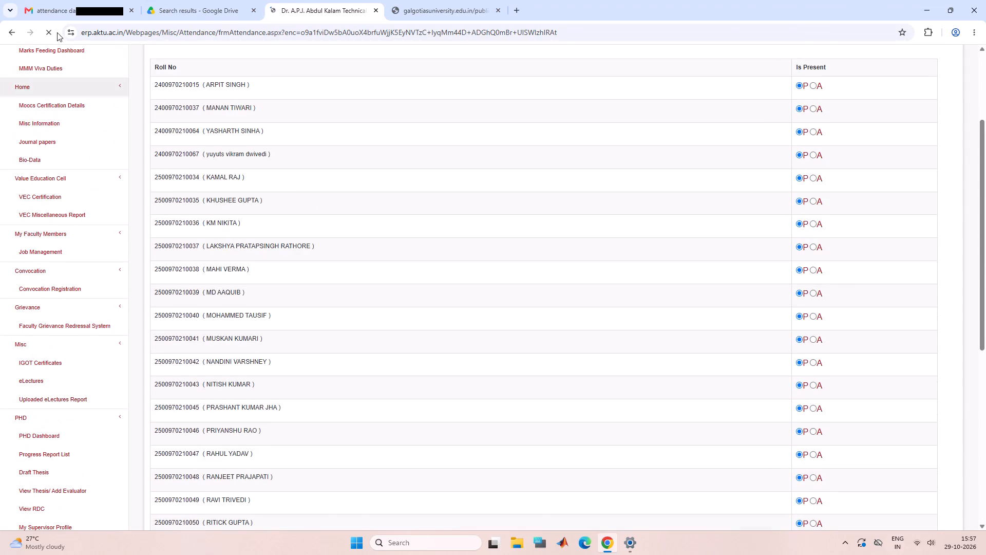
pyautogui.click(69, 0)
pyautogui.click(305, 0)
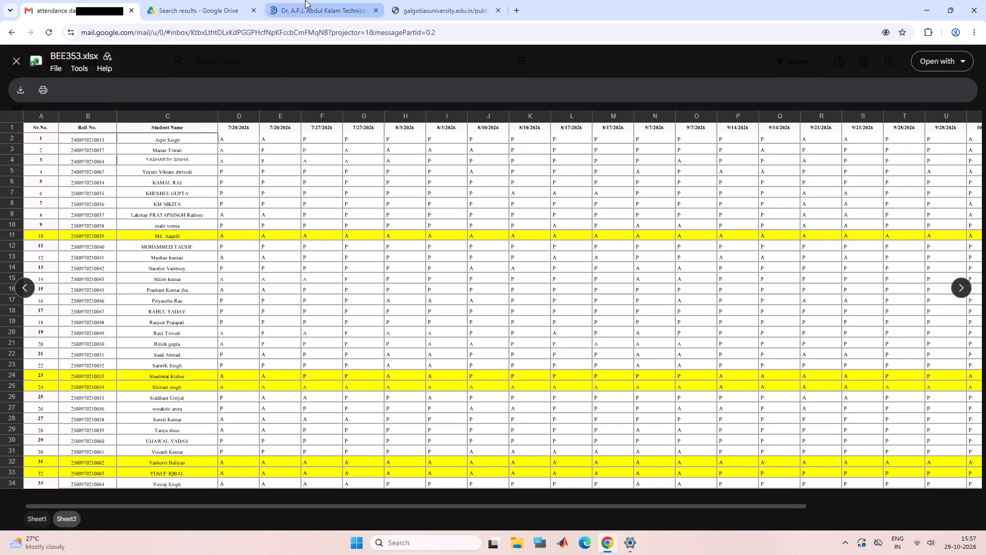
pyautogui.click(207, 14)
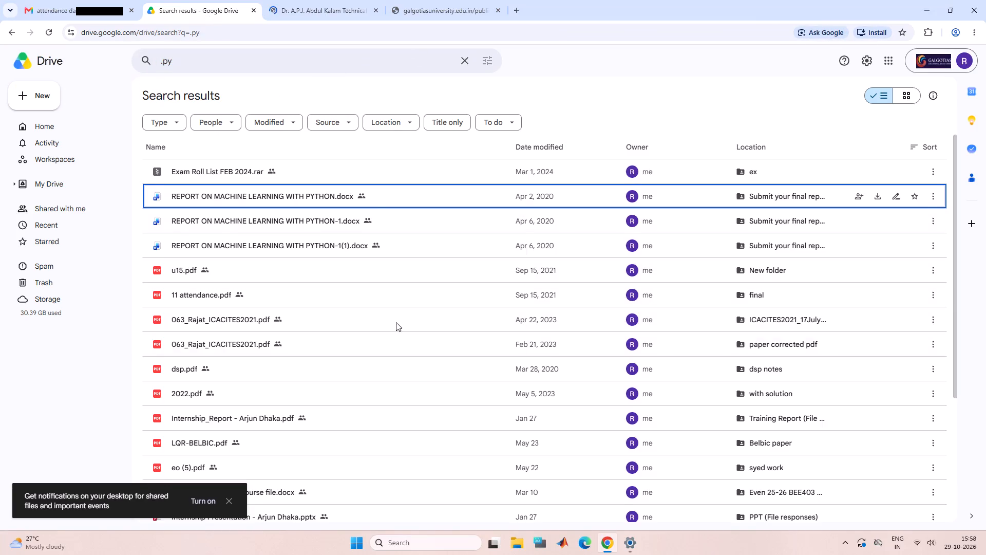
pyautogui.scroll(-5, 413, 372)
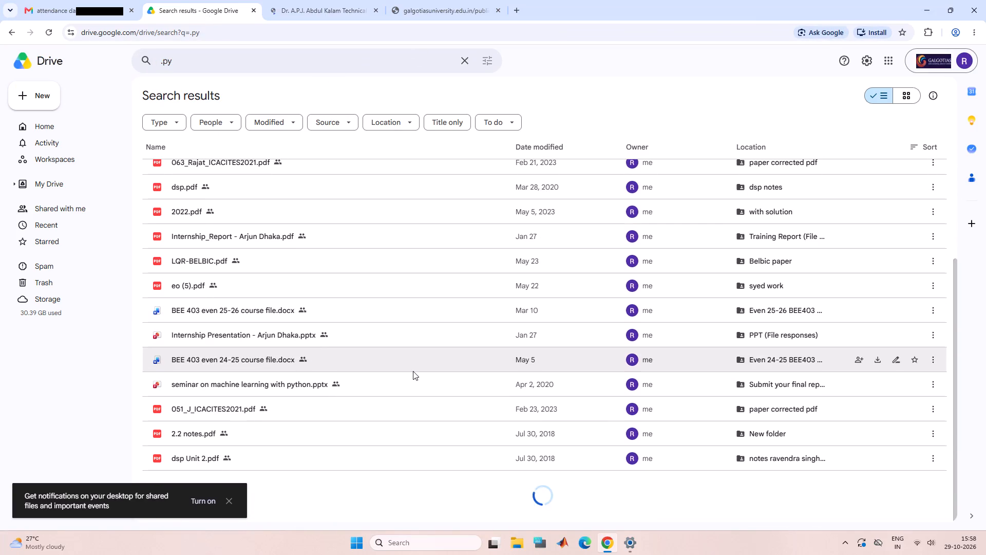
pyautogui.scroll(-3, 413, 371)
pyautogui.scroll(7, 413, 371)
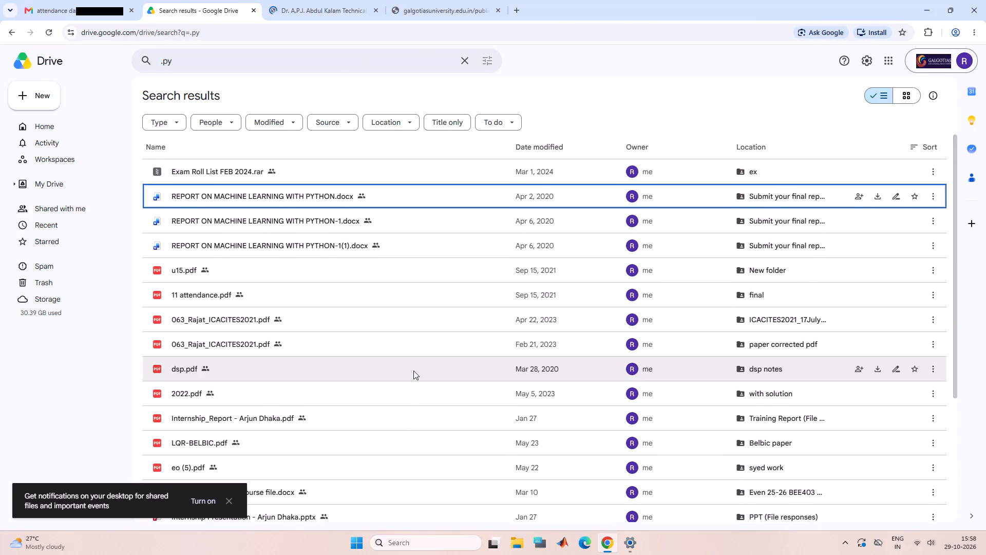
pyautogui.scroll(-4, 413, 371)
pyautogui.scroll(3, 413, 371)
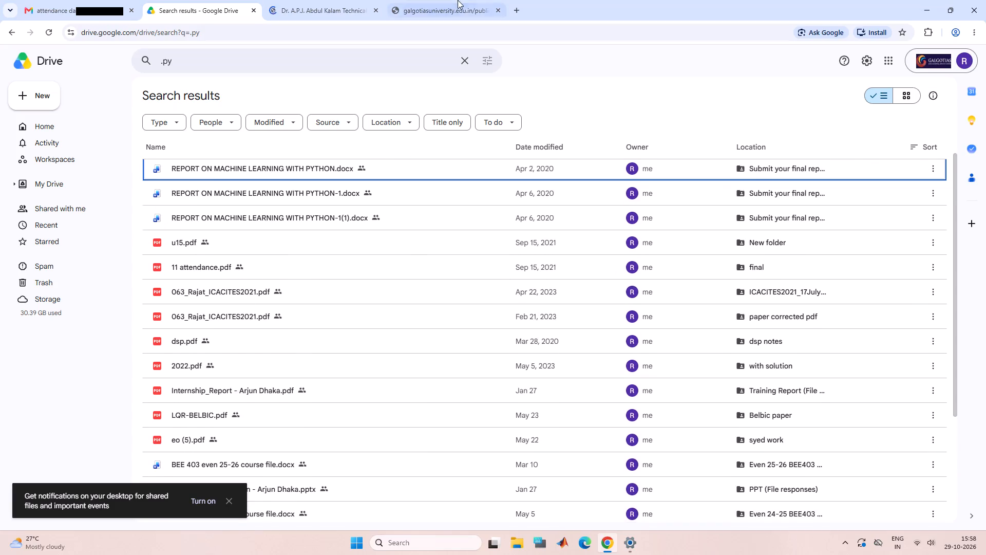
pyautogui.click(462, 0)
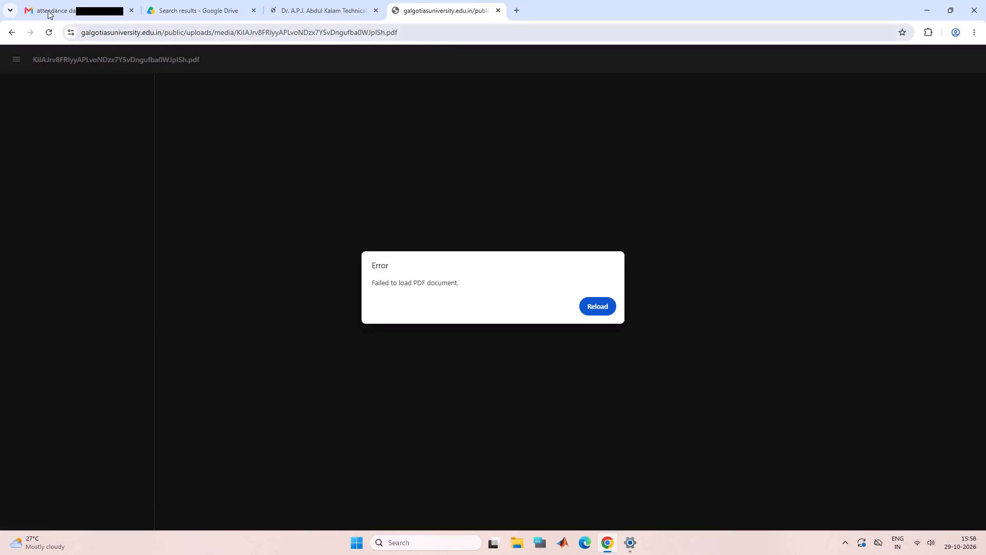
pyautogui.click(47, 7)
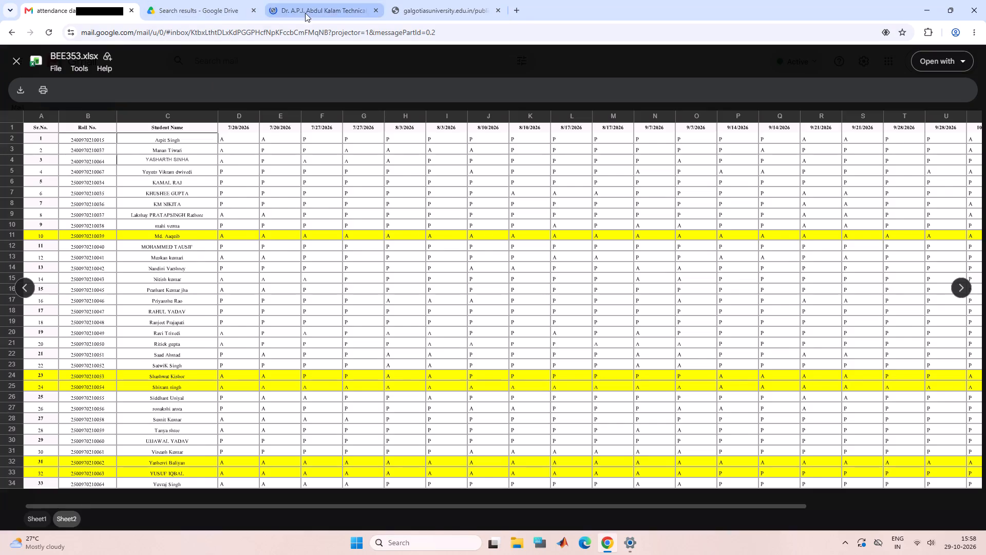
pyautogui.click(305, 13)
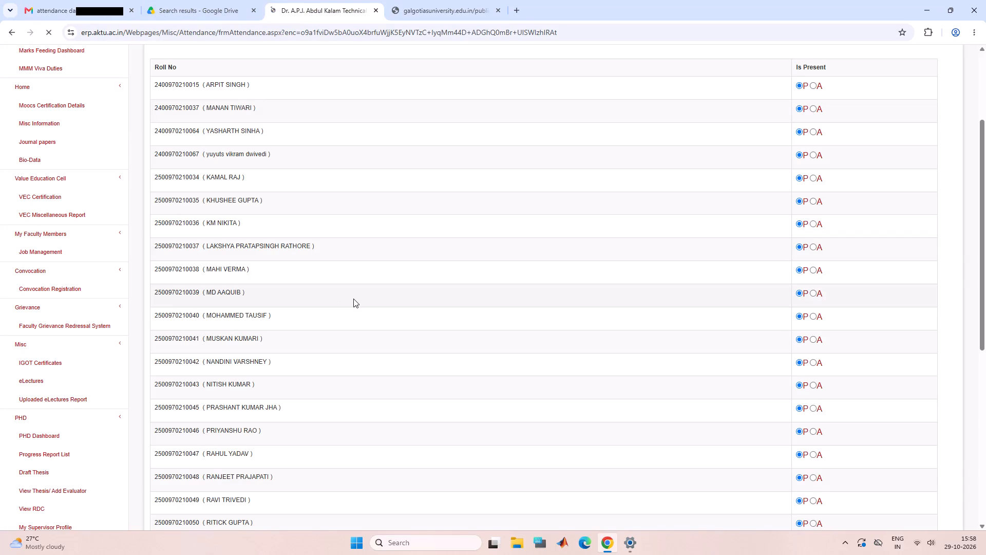
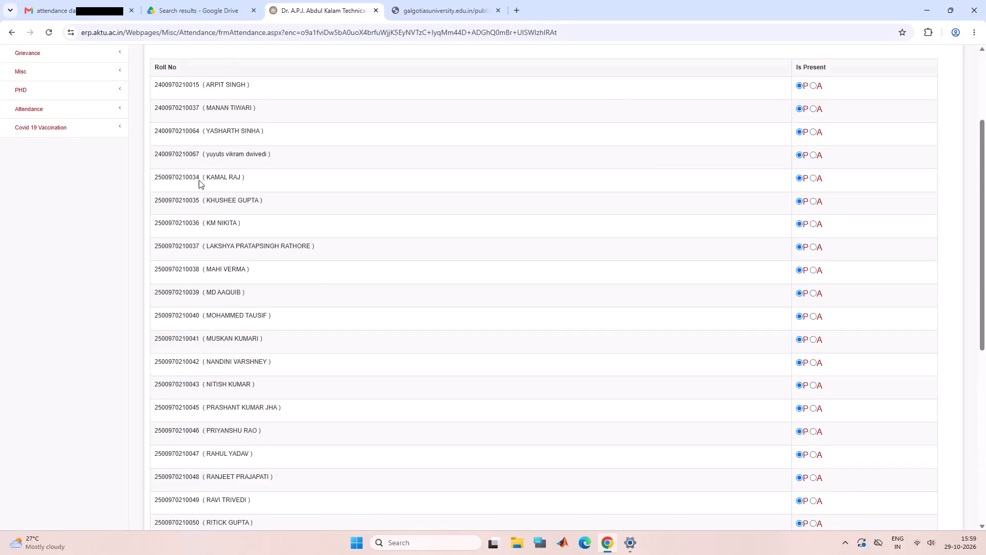
# Set the attendance date of the BEE353_RAS_IIIA2 register to 20 July 2026.
pyautogui.scroll(5, 718, 173)
pyautogui.click(172, 182)
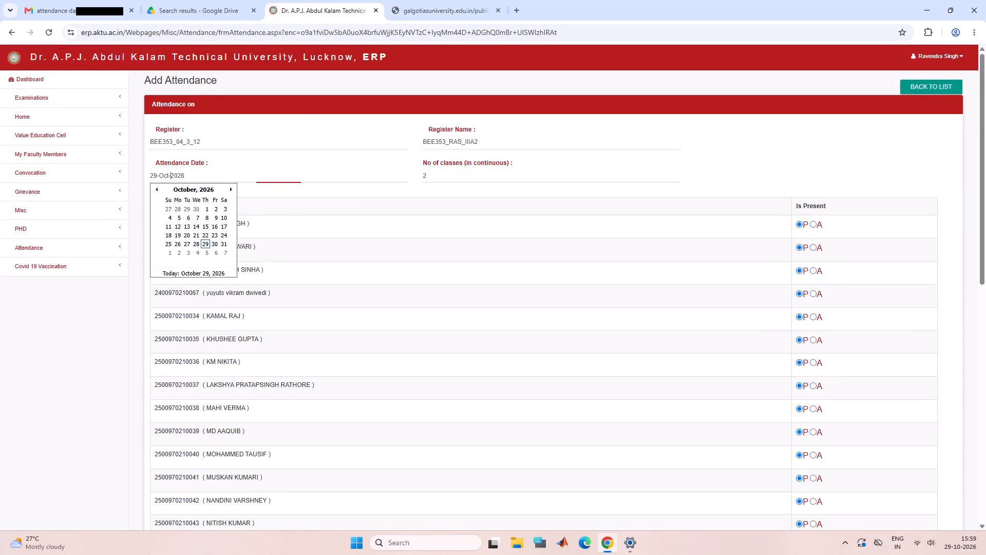
pyautogui.doubleClick(157, 190)
pyautogui.click(157, 190)
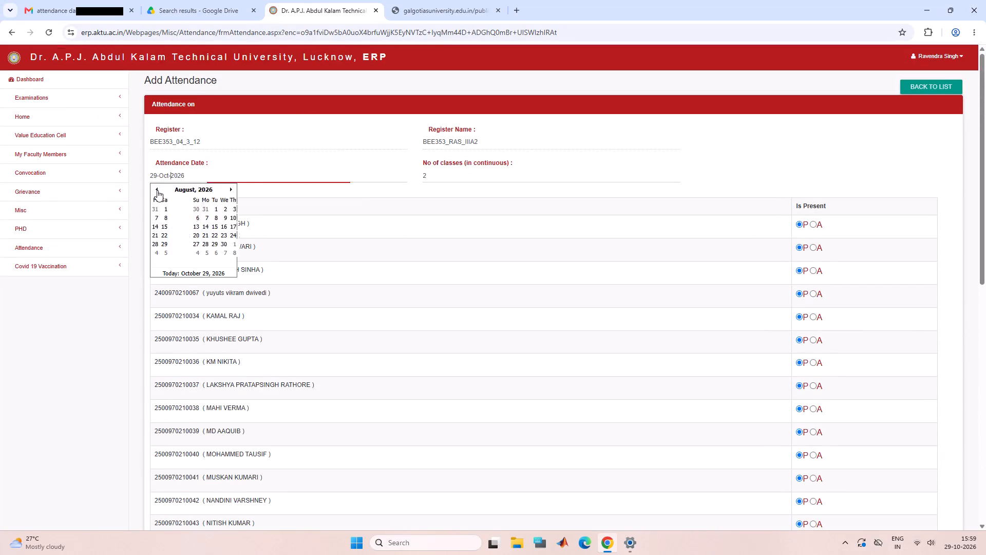
pyautogui.click(157, 190)
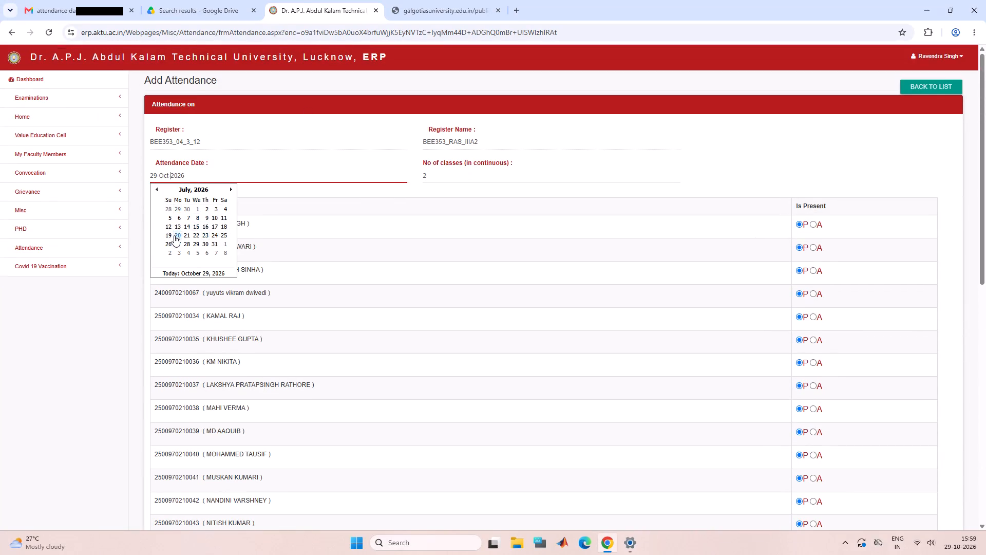
pyautogui.click(174, 236)
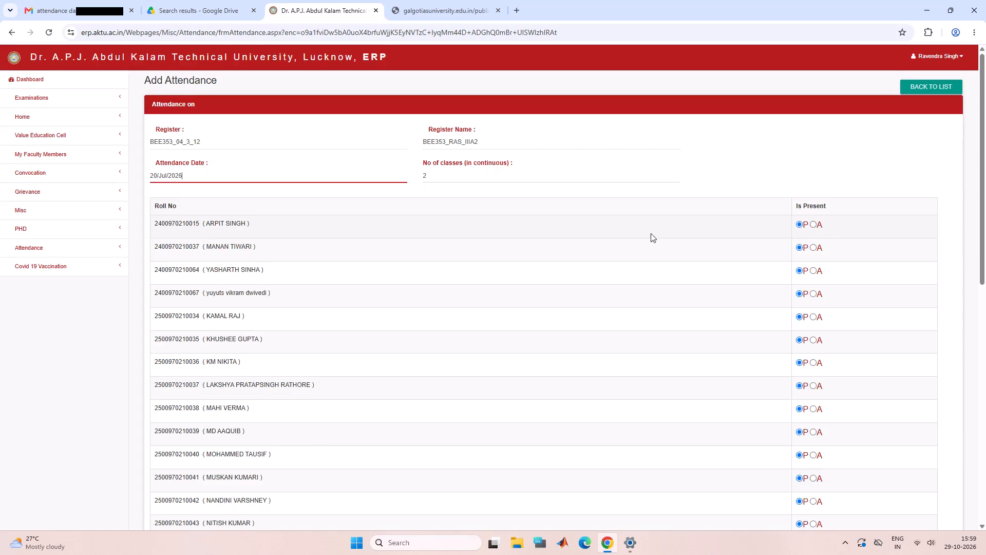
# Submit the BEE353_RAS_IIIA2 attendance for 20 July 2026 with all students left marked present, and go back to the register.
pyautogui.scroll(-7, 642, 234)
pyautogui.scroll(-15, 631, 254)
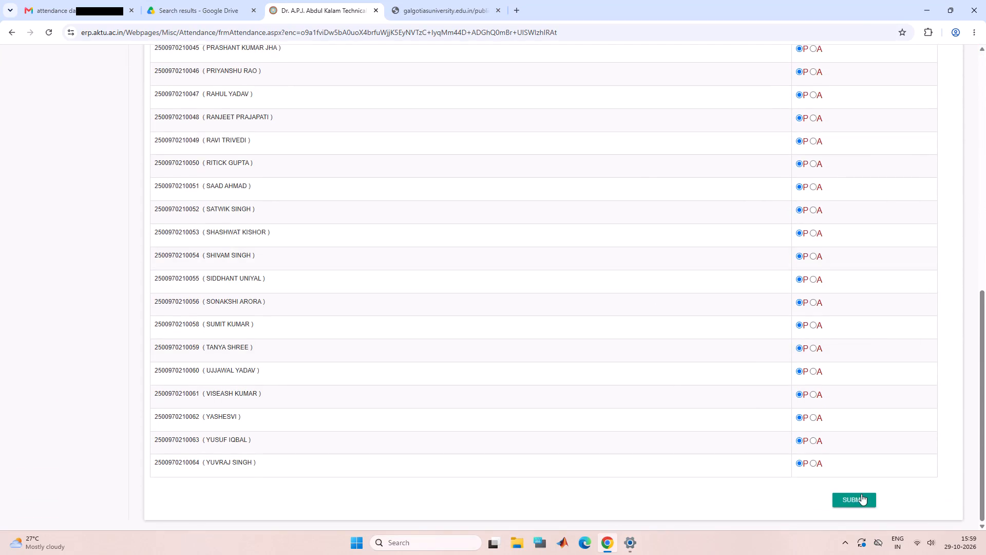
pyautogui.click(861, 495)
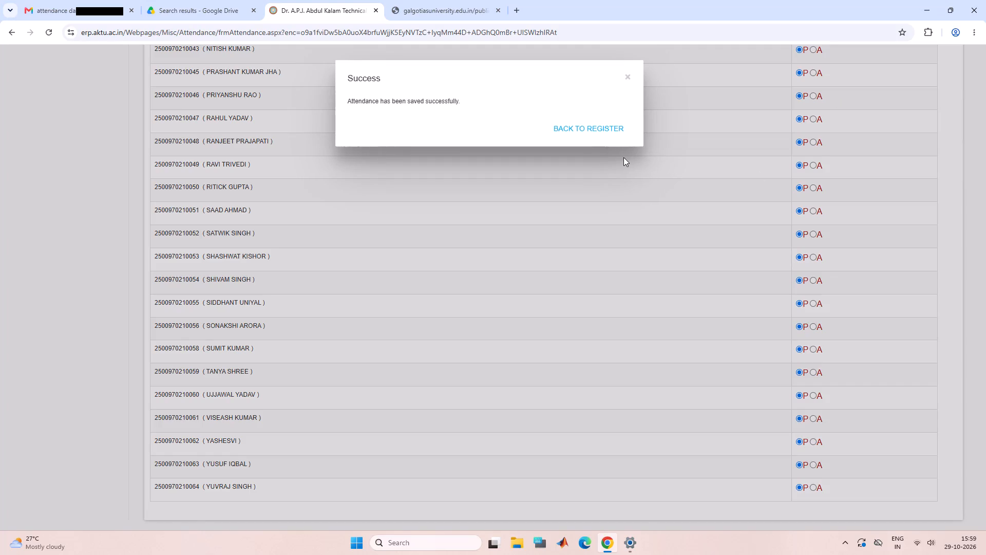
pyautogui.click(605, 131)
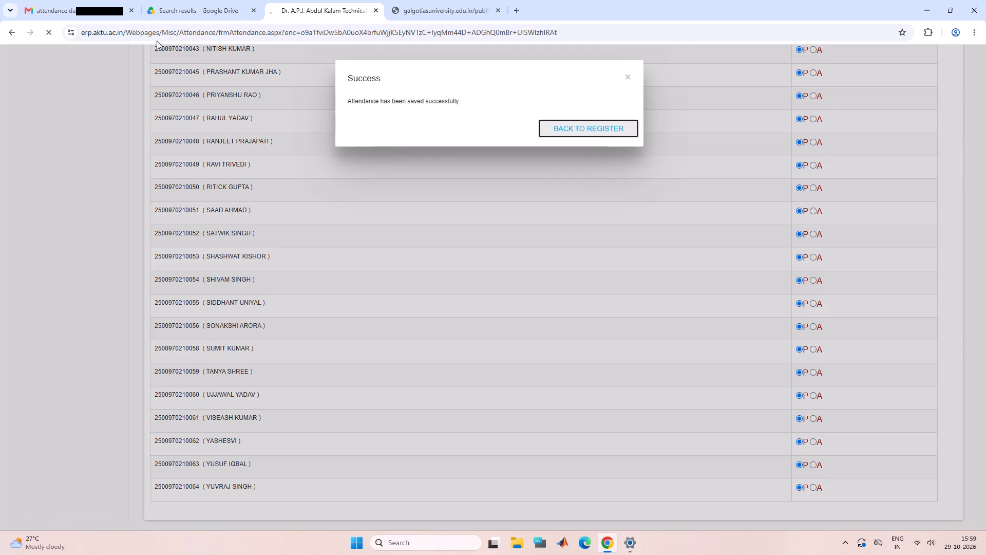
# Check the class dates in the emailed BEE353 spreadsheet and return to the ERP attendance page.
pyautogui.click(64, 10)
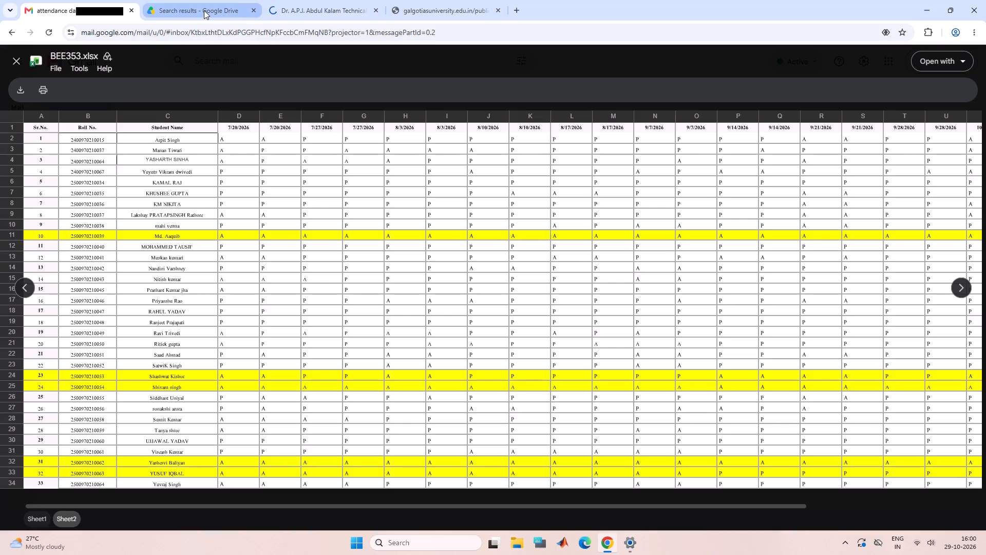
pyautogui.click(297, 3)
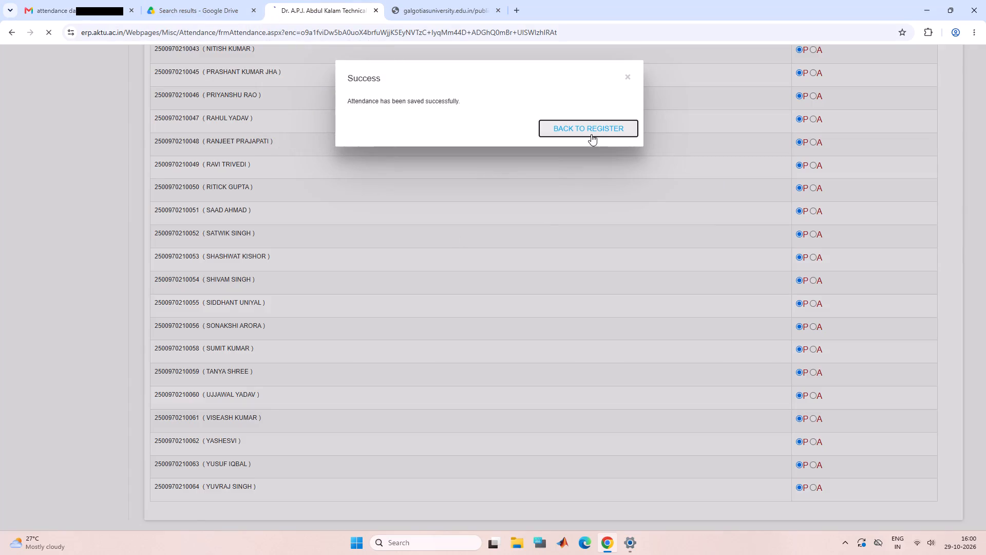
# Switch to the Galgotias University academic calendar PDF and reload it.
pyautogui.click(468, 7)
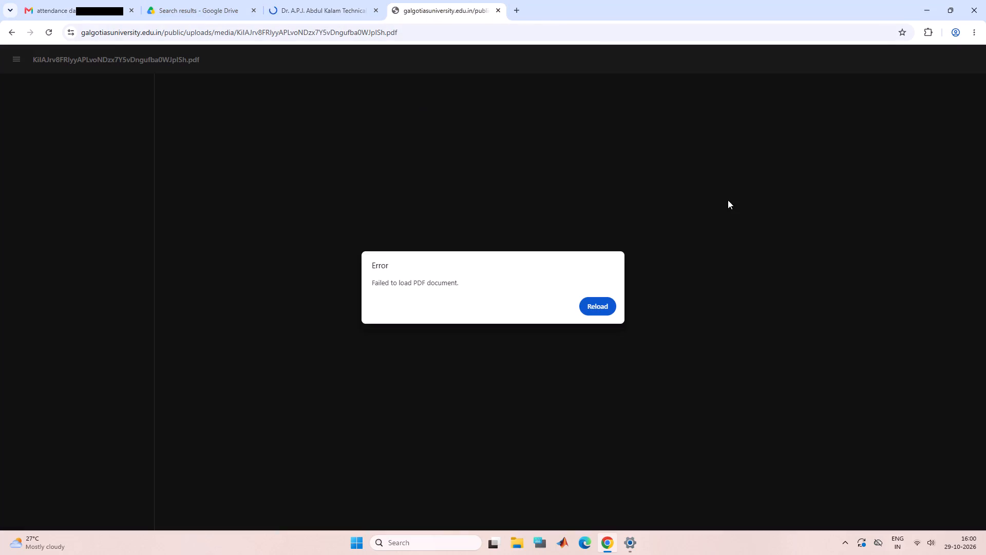
pyautogui.click(593, 300)
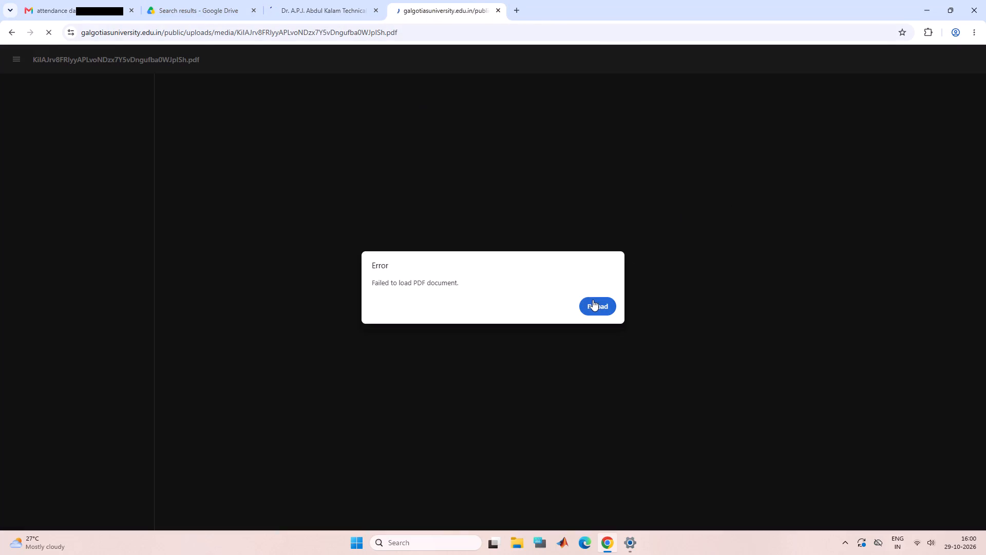
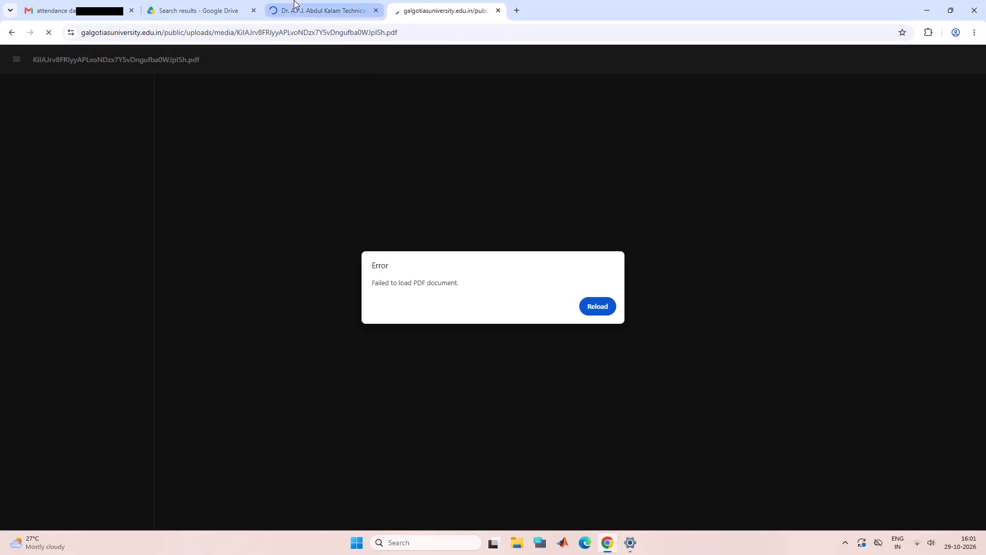
# Return to the AKTU ERP attendance page and check the computer's Wi-Fi connection.
pyautogui.click(294, 0)
pyautogui.scroll(5, 464, 255)
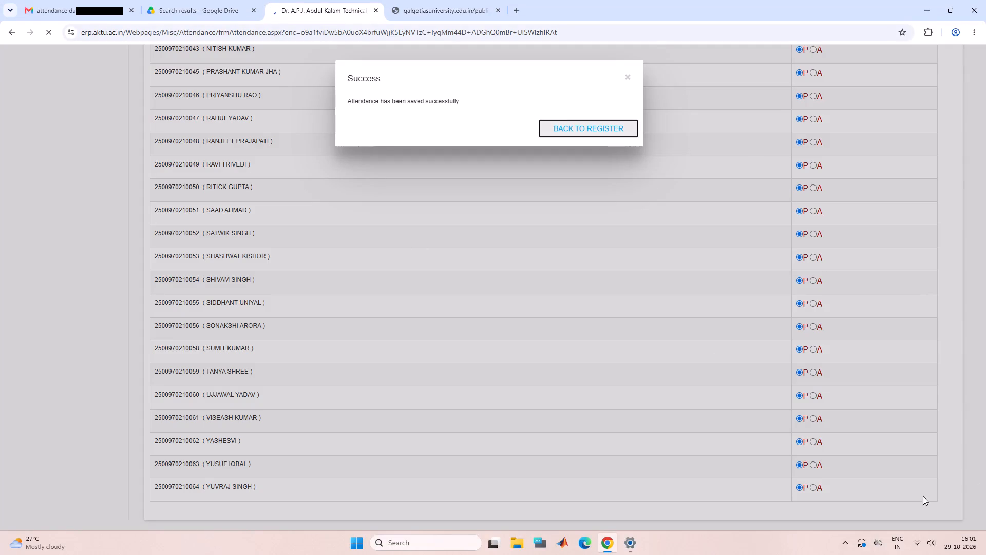
pyautogui.click(922, 547)
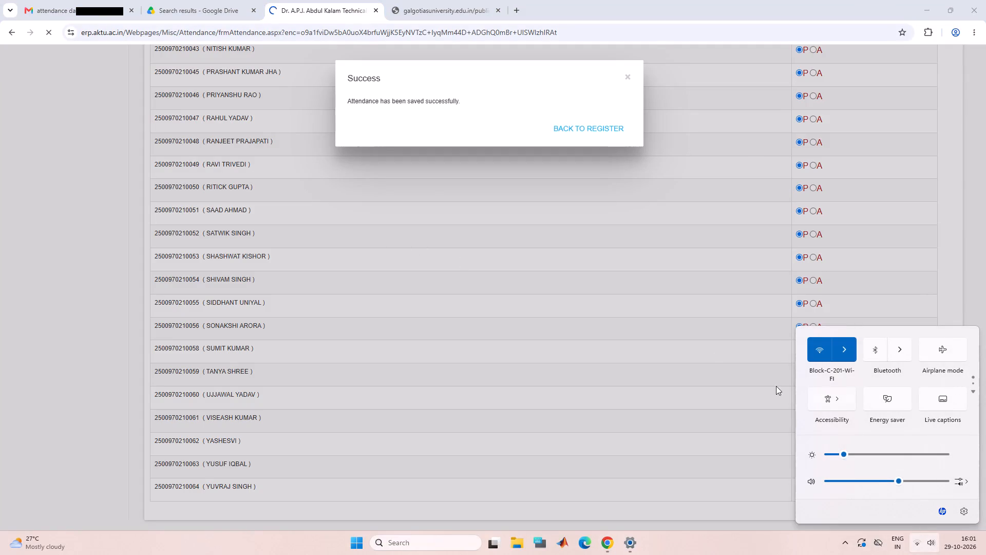
# Switch to Gmail and go back to the attendance data email with its three spreadsheet attachments.
pyautogui.click(60, 11)
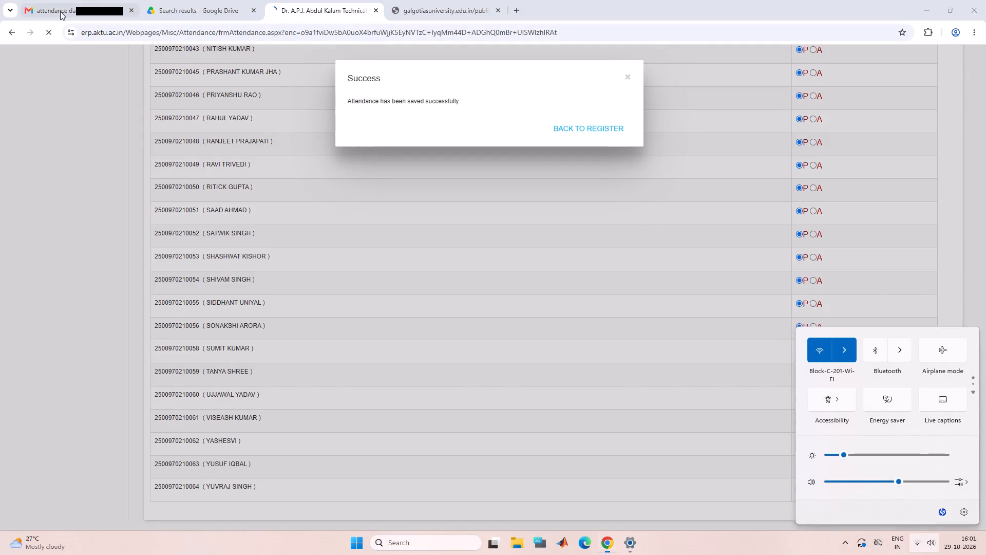
pyautogui.click(15, 59)
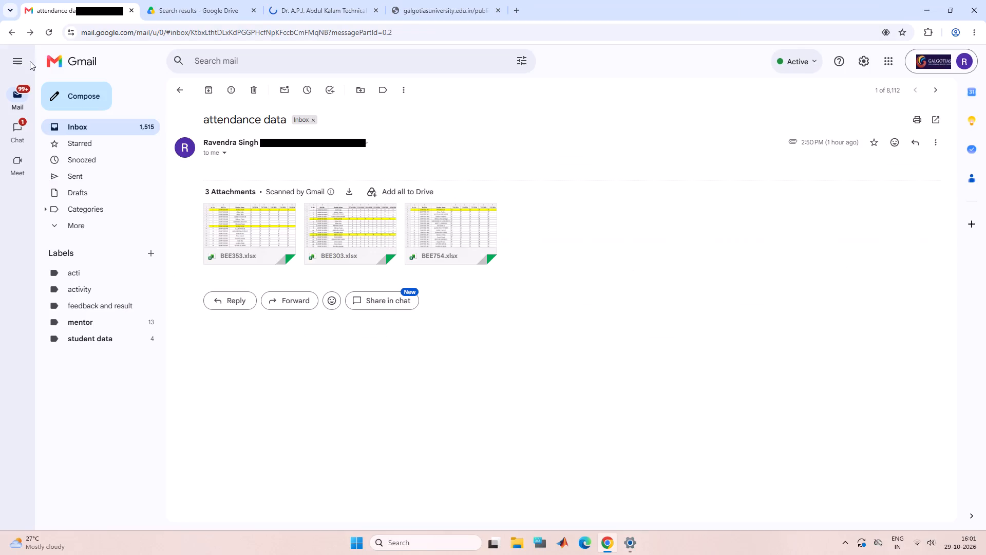
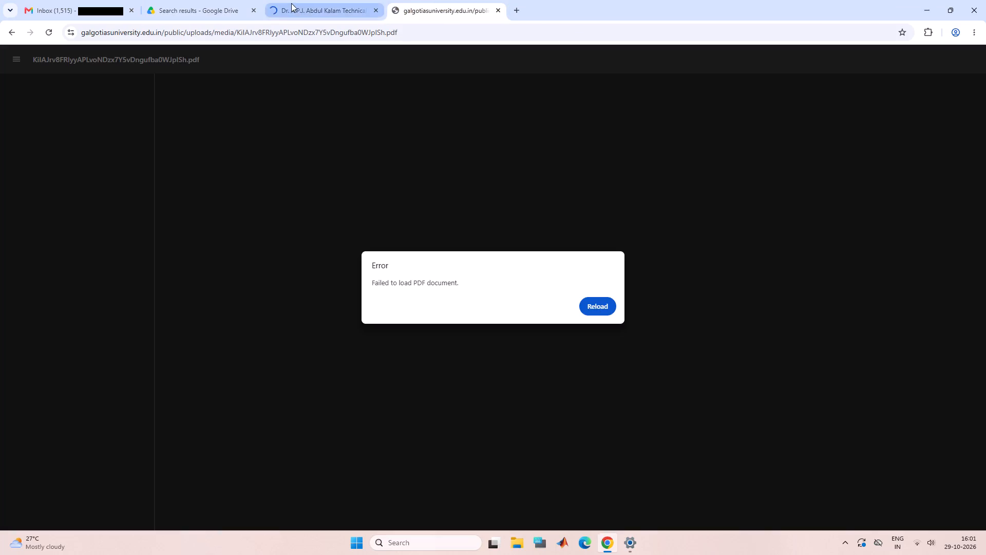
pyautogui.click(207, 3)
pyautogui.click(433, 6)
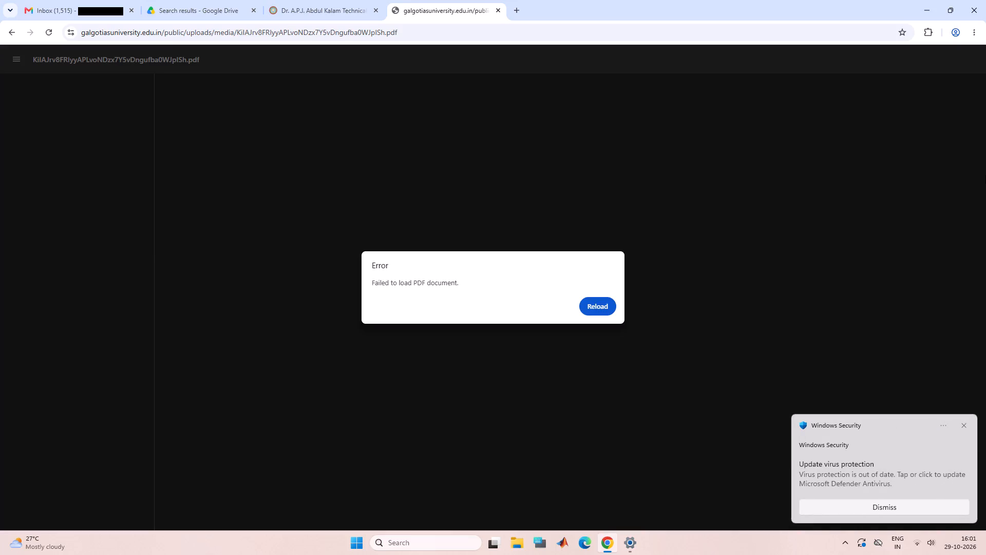
# Dismiss the Windows Security notification about updating virus protection.
pyautogui.click(963, 425)
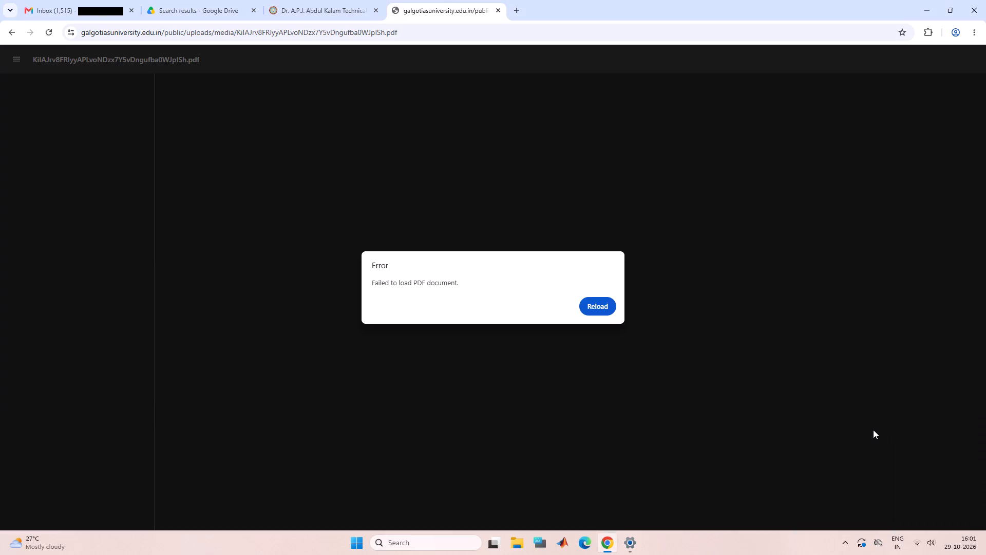
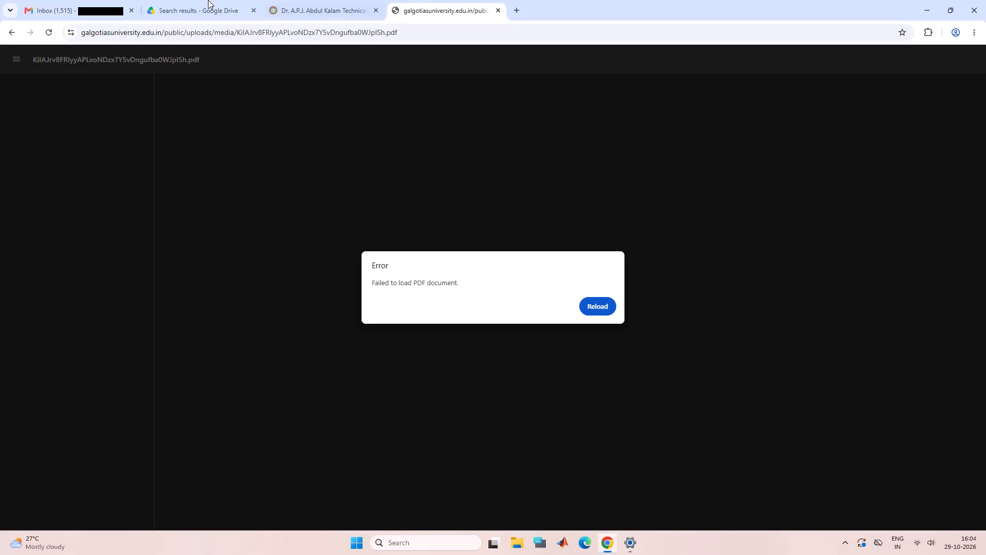
# Return to the AKTU ERP register list page and log out of the faculty account.
pyautogui.click(333, 8)
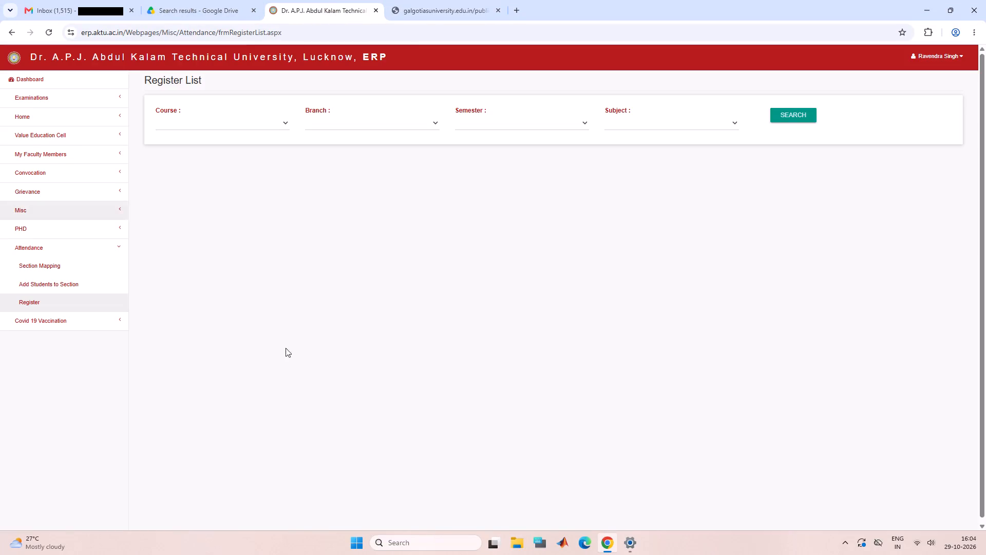
pyautogui.click(955, 59)
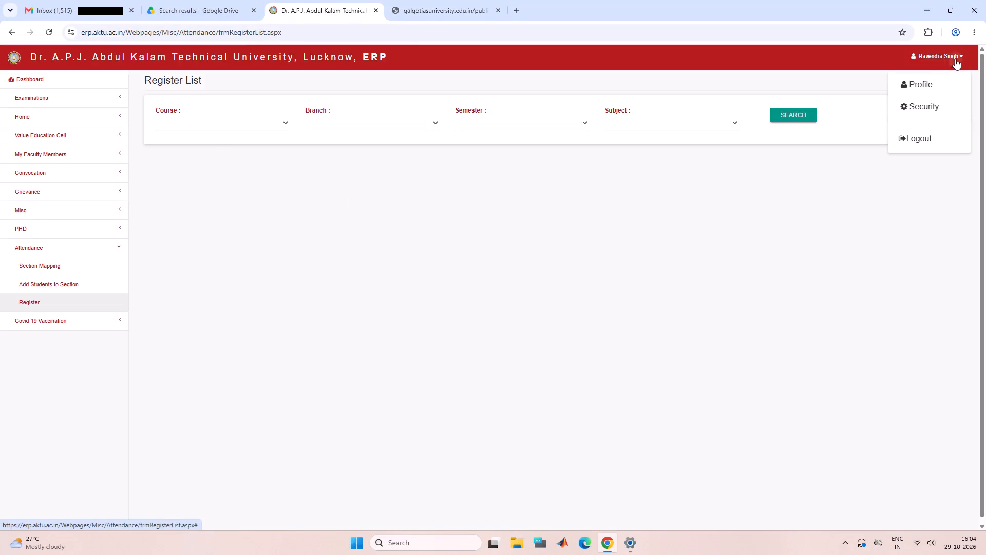
pyautogui.click(928, 144)
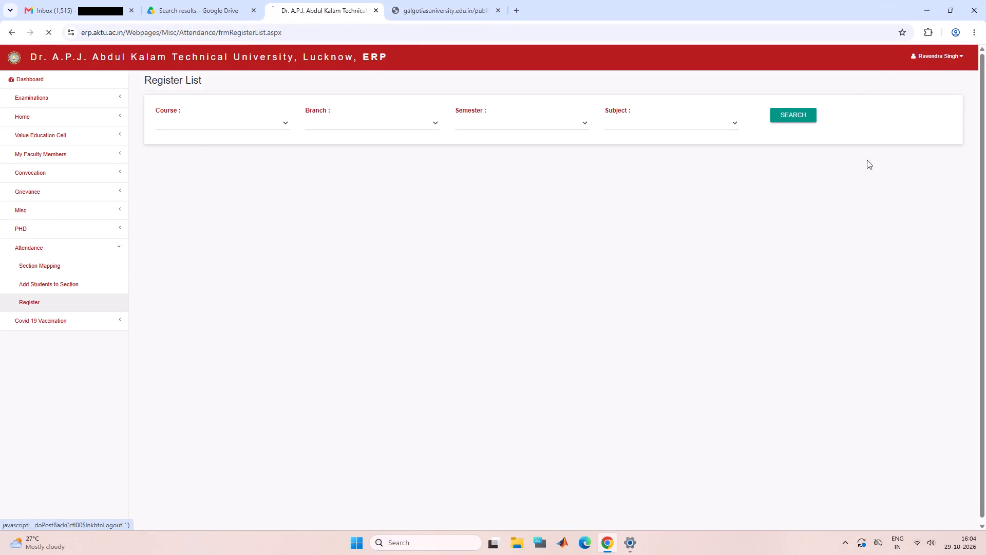